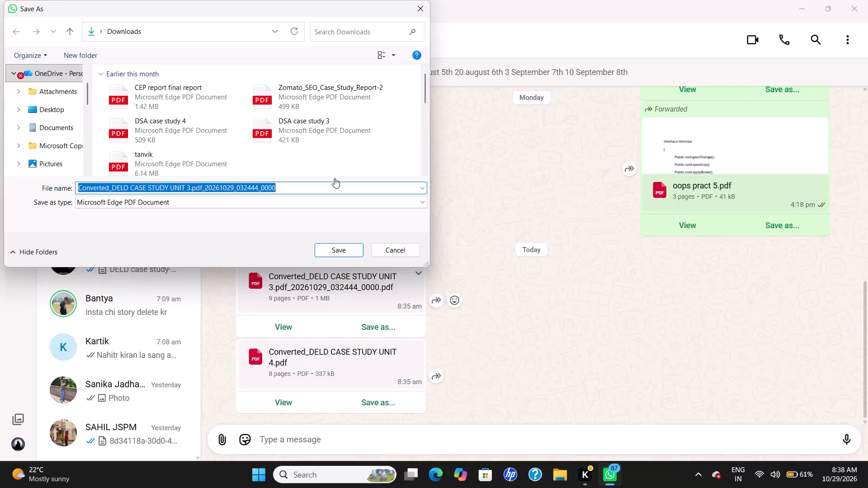
Name the DELD case study unit 3 PDF "kanika deld3" and choose the OneDrive Documents folder as its save location.
key(BackSpace)
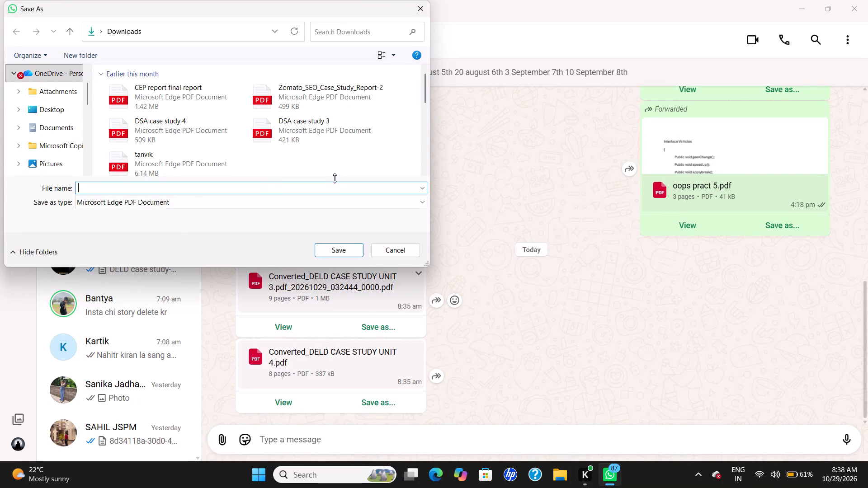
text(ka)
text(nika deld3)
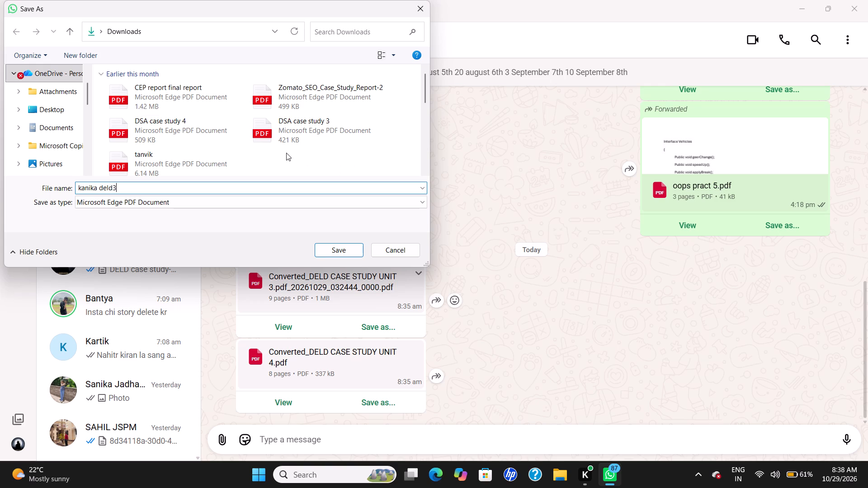
click(61, 127)
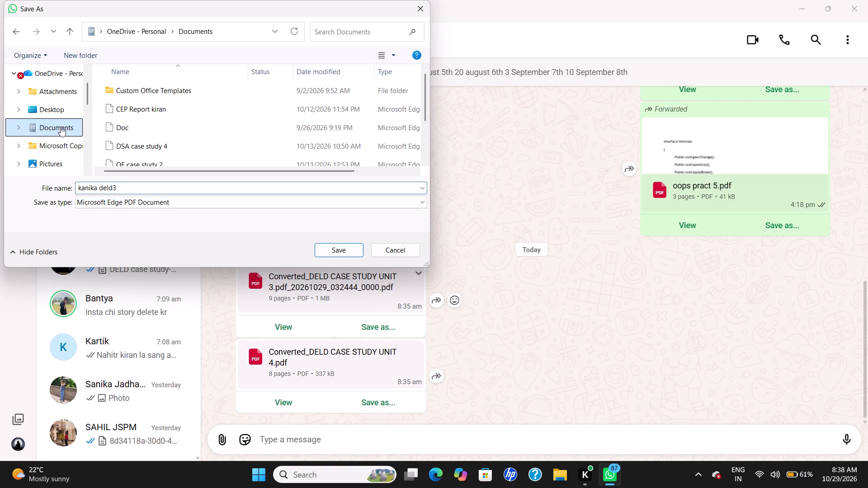
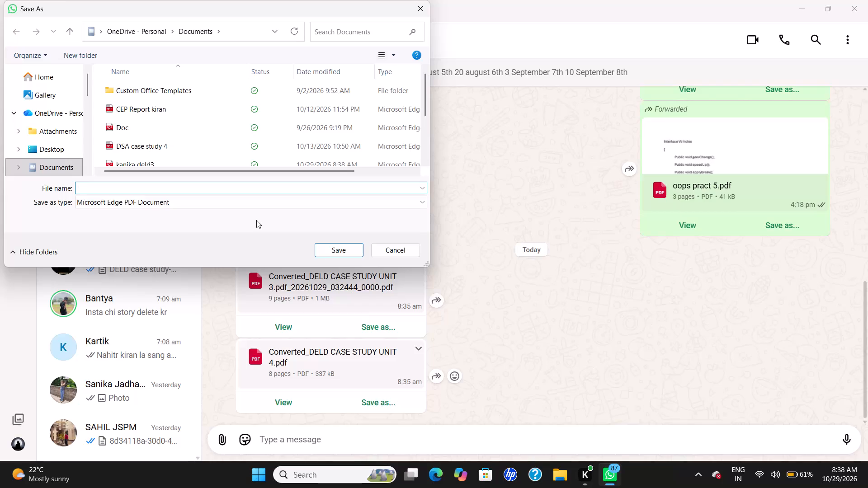
Enter "kanika deld 4" as the file name for saving the DELD case study unit 4 PDF in Documents.
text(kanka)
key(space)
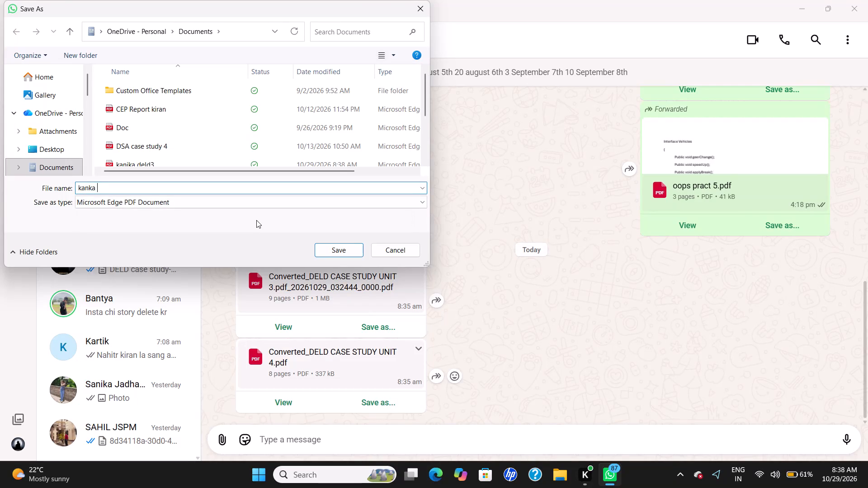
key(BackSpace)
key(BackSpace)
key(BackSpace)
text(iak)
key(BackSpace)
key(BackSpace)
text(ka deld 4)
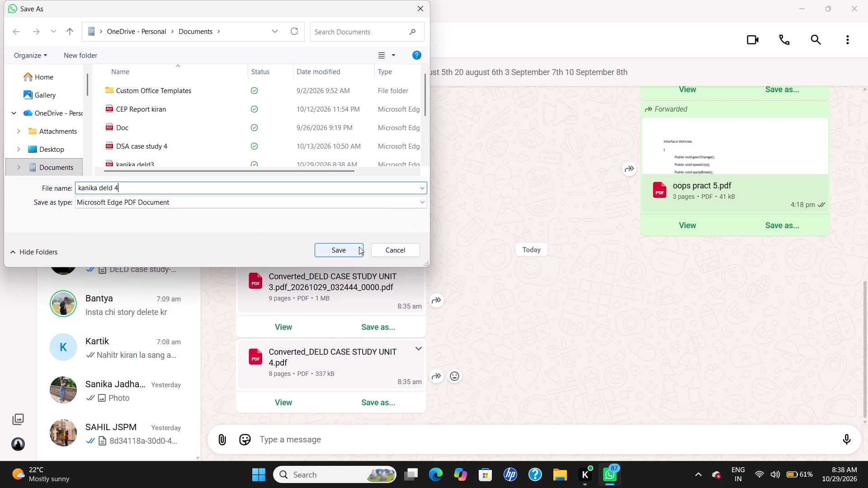
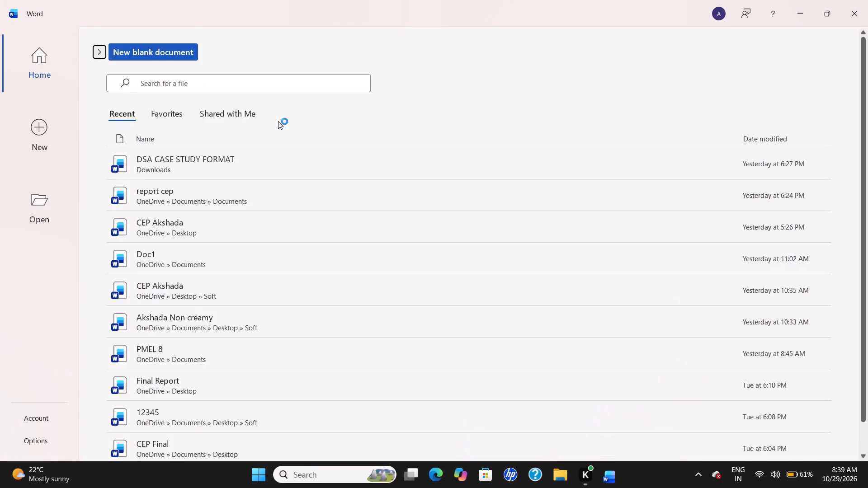
Search the OneDrive Documents folder for "kanika" and open the PDF file kanika deld3 as an editable document.
click(42, 211)
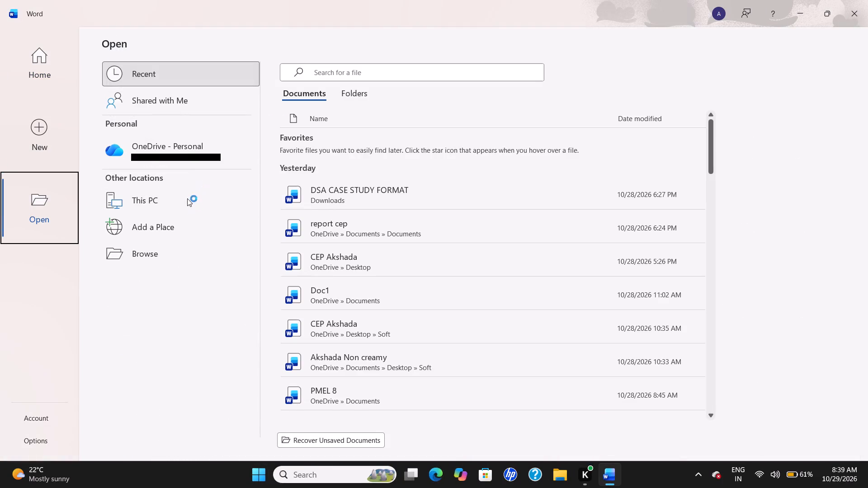
click(187, 196)
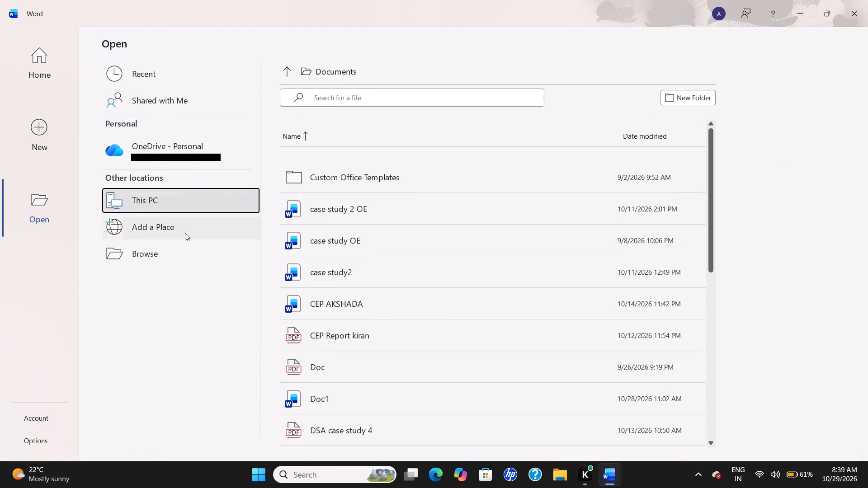
click(176, 256)
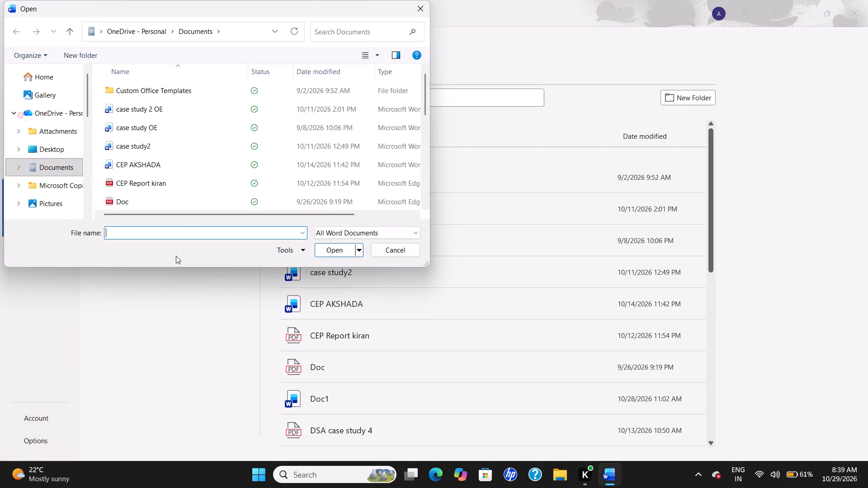
click(68, 164)
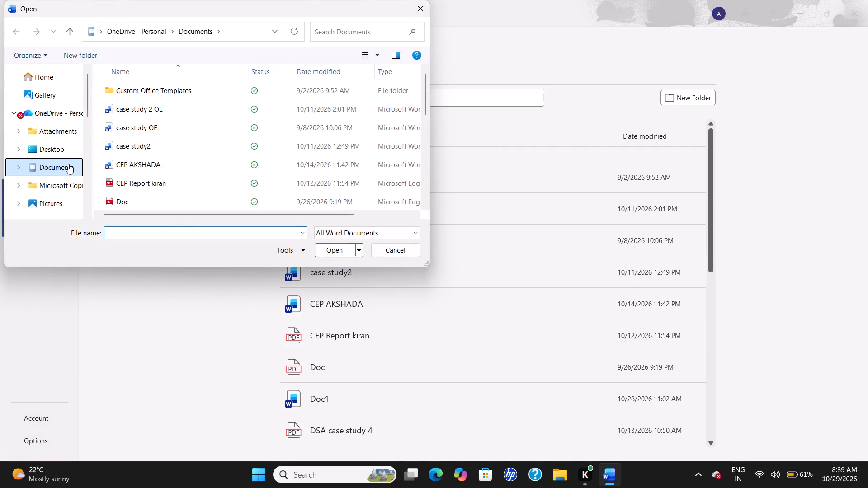
click(359, 27)
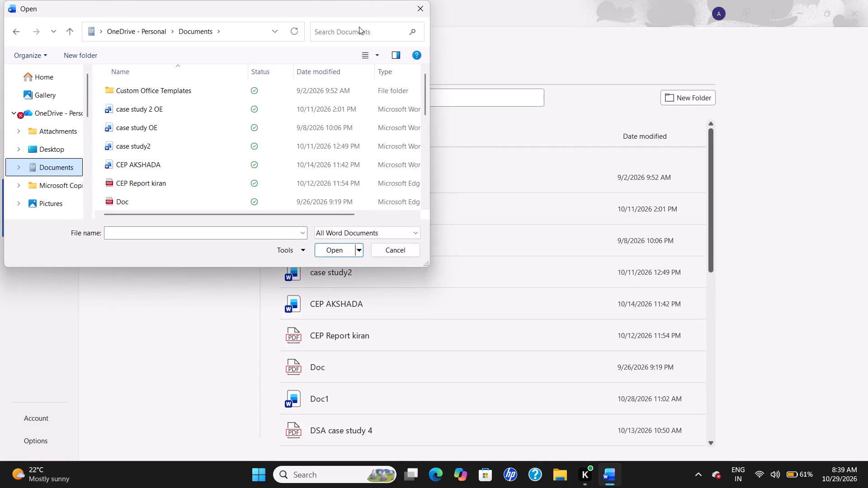
key(k)
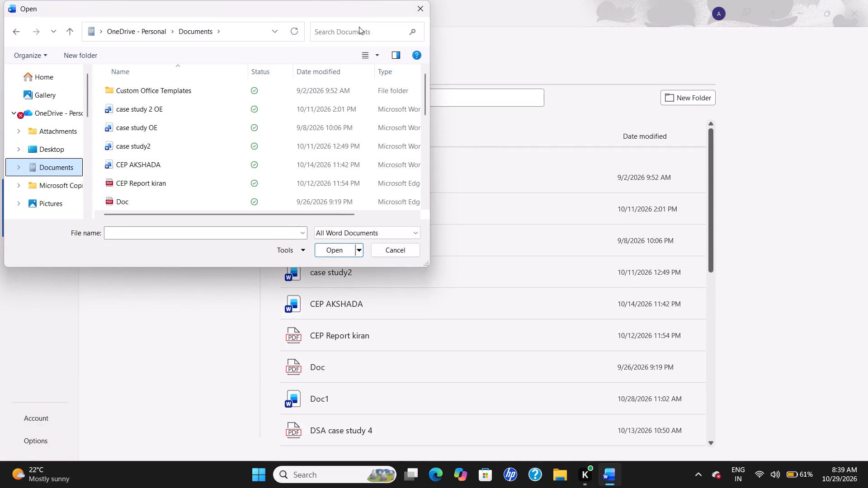
click(359, 35)
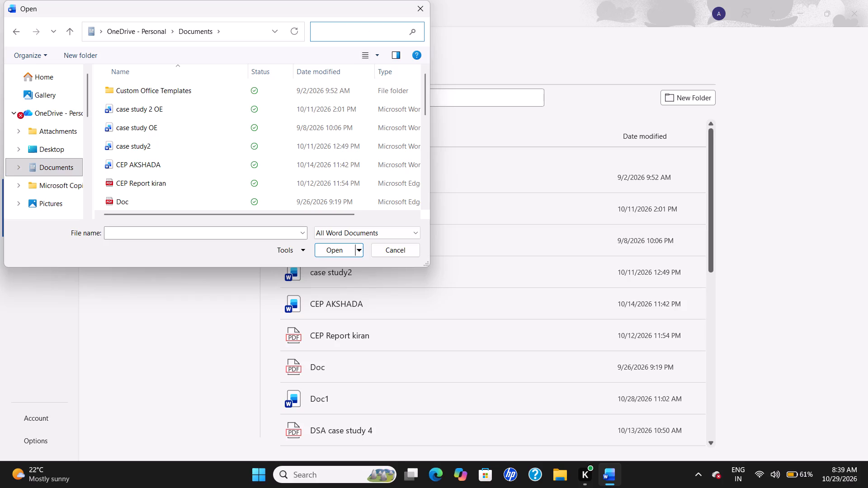
text(kanika)
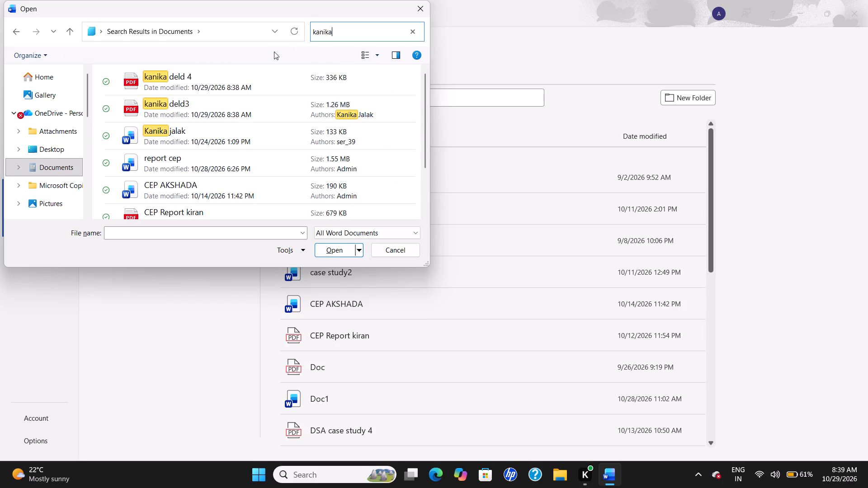
click(236, 100)
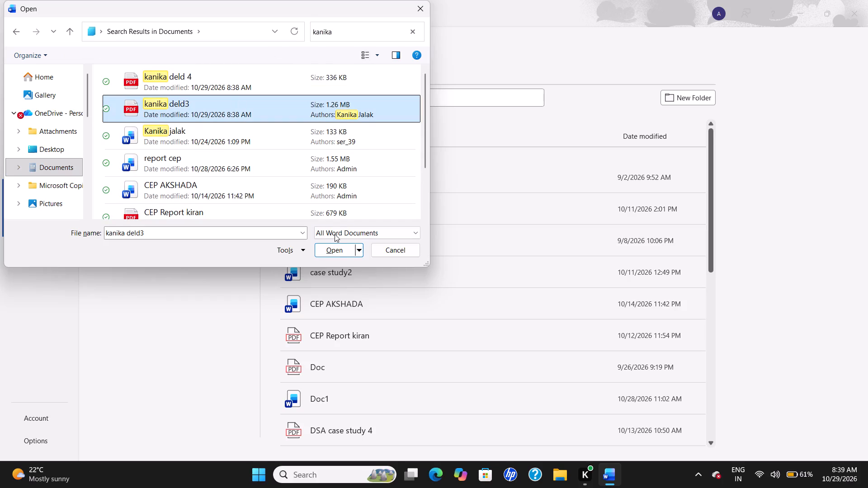
click(343, 251)
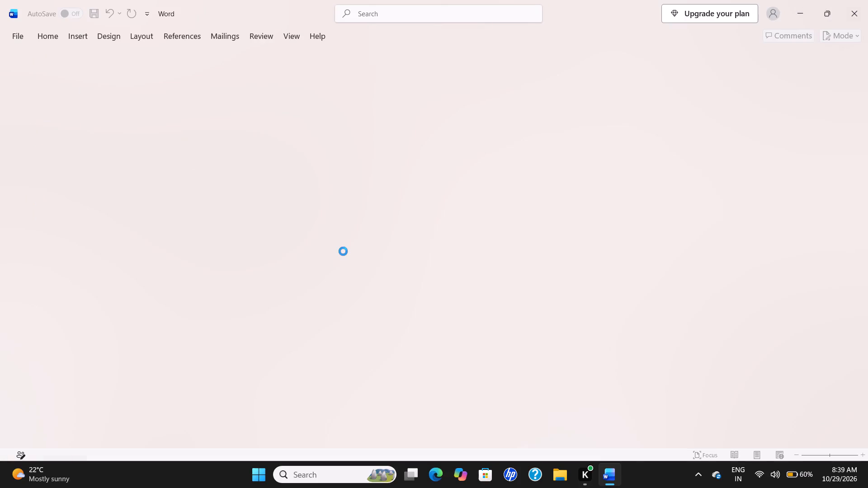
click(343, 251)
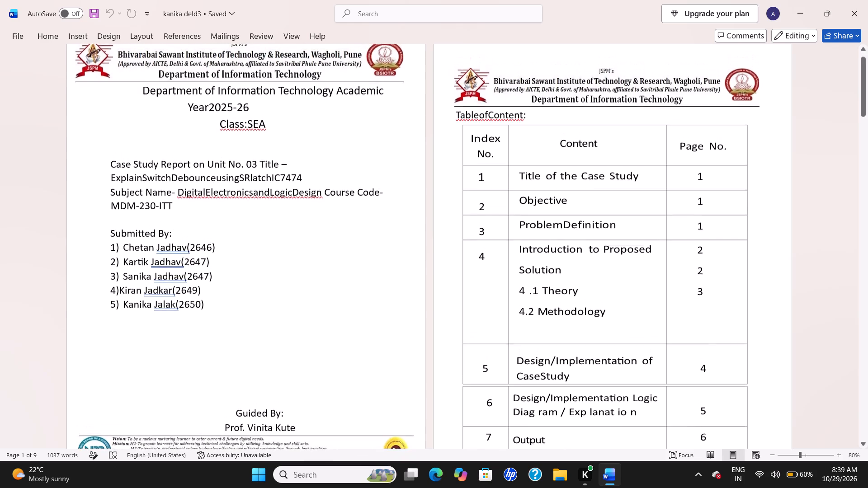
Examine the case study report's cover page at 140% zoom, from its institute header to the submission list.
ctrl+scroll(347, 169, up, 7)
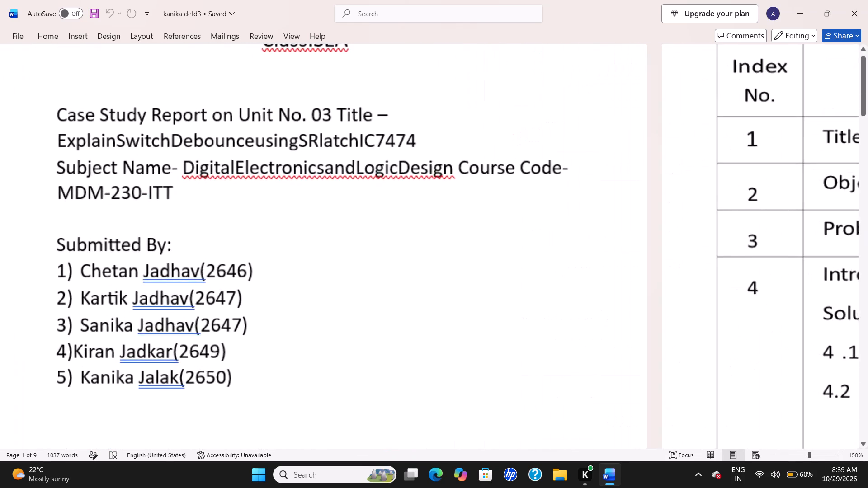
ctrl+scroll(347, 169, down, 1)
scroll(347, 169, up, 1)
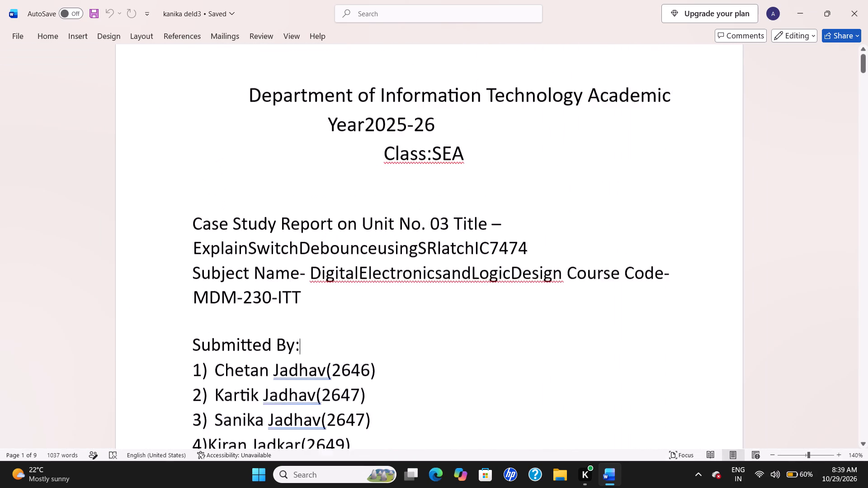
scroll(347, 169, up, 1)
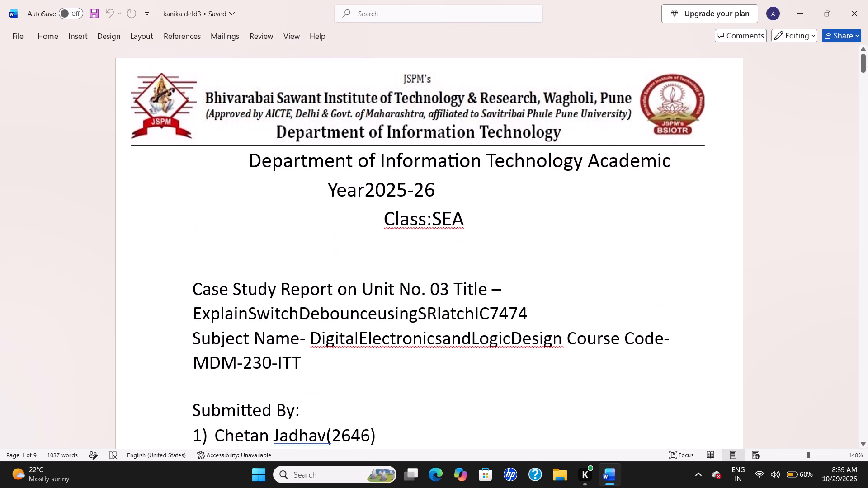
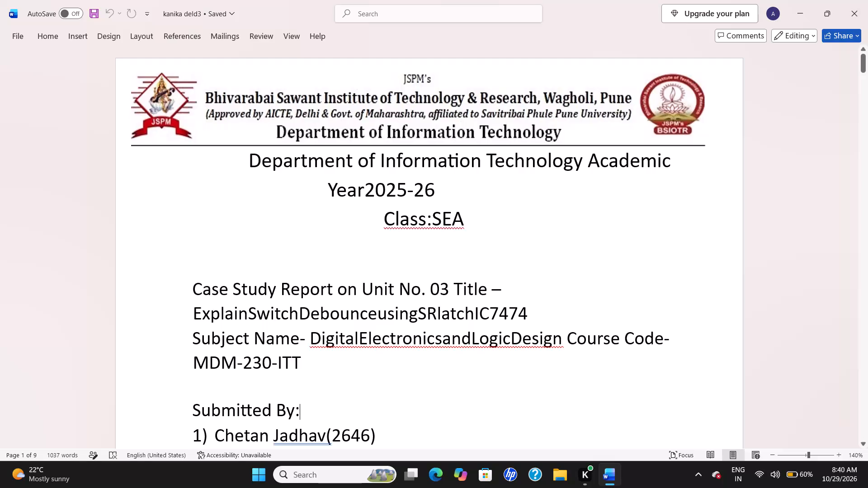
Break the department heading before "Academic" so that "Academic Year2025-26" starts on its own line.
click(587, 154)
key(Return)
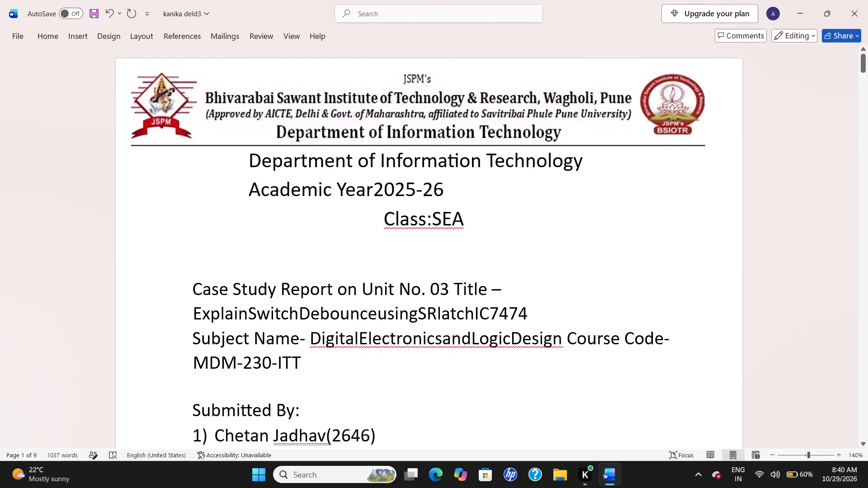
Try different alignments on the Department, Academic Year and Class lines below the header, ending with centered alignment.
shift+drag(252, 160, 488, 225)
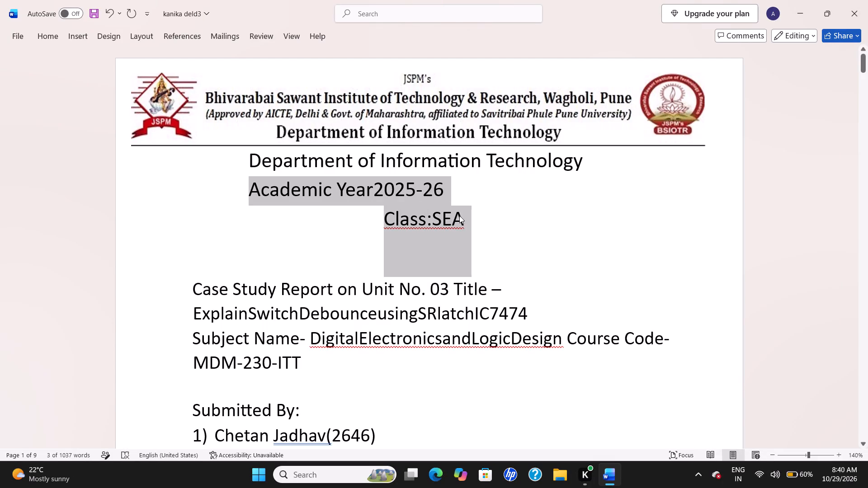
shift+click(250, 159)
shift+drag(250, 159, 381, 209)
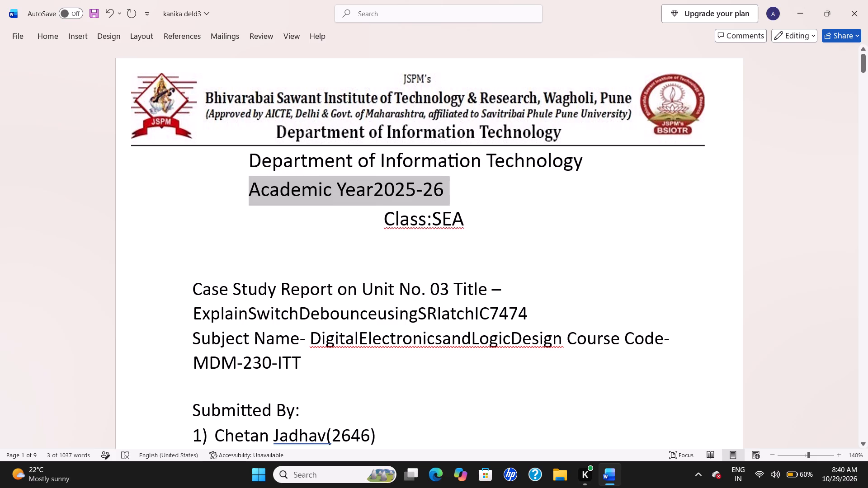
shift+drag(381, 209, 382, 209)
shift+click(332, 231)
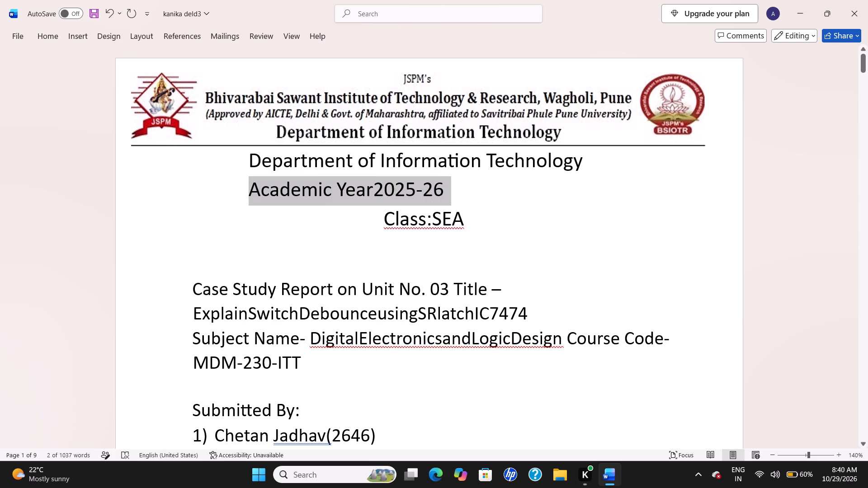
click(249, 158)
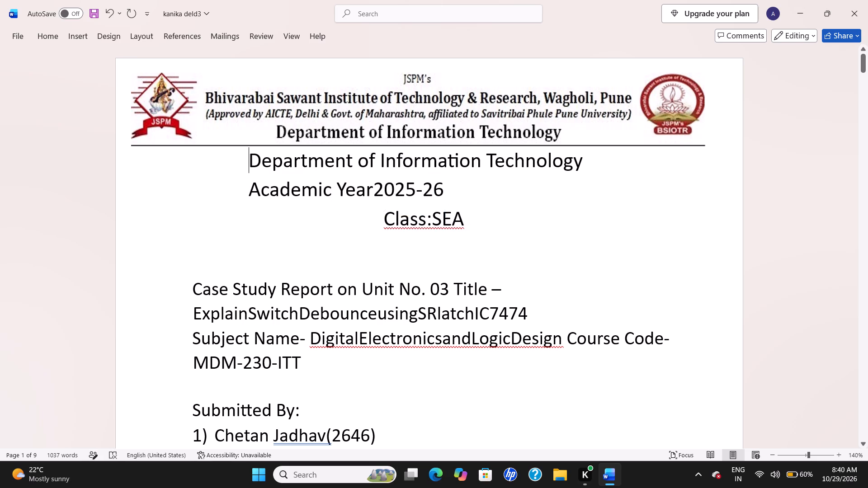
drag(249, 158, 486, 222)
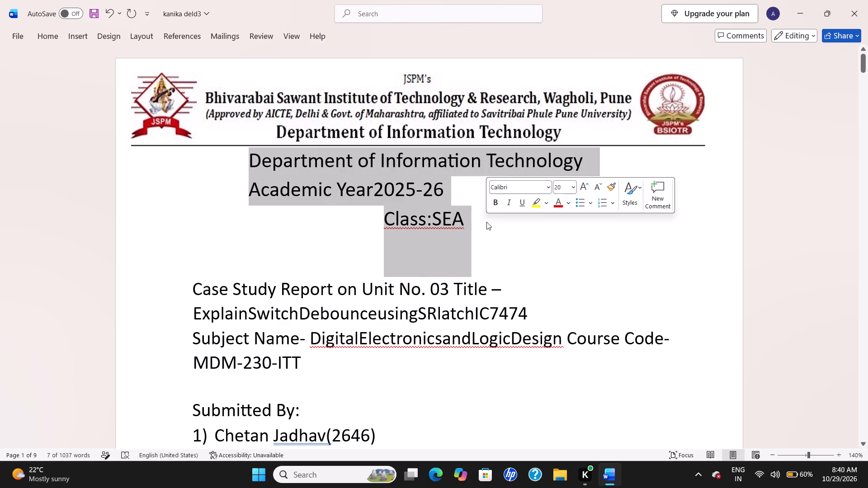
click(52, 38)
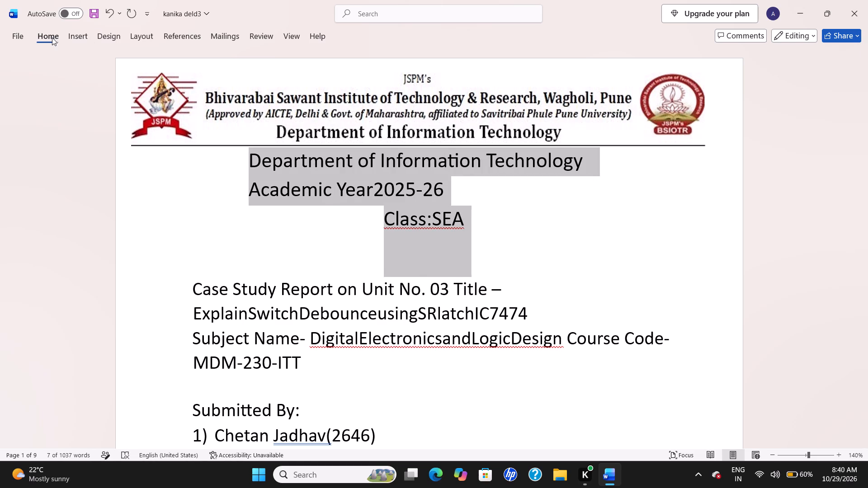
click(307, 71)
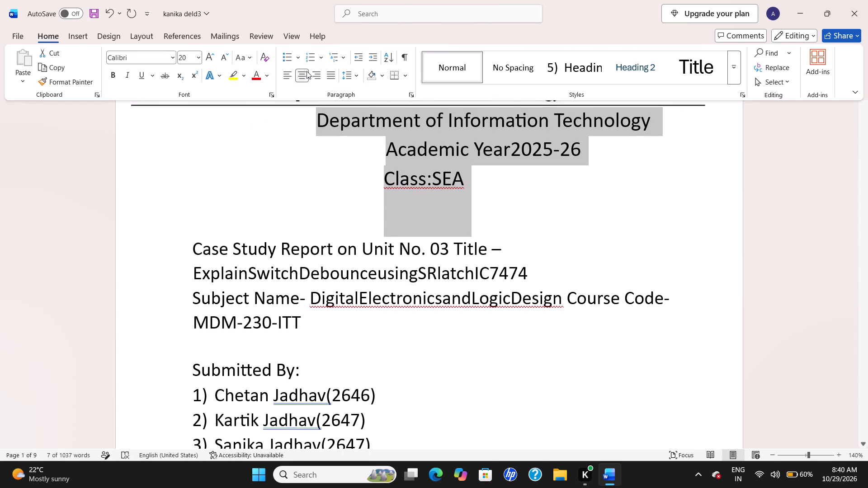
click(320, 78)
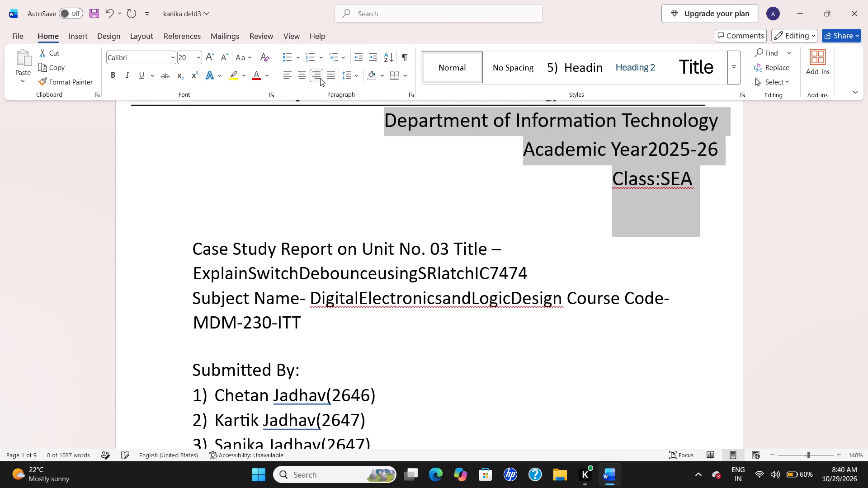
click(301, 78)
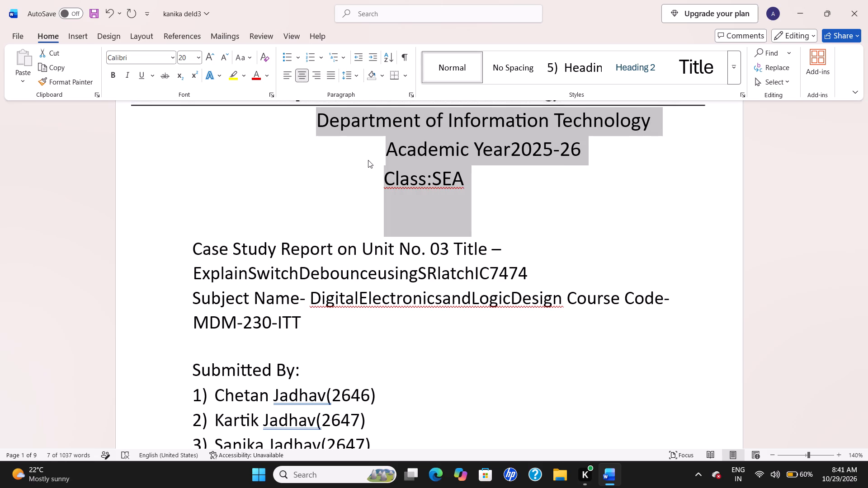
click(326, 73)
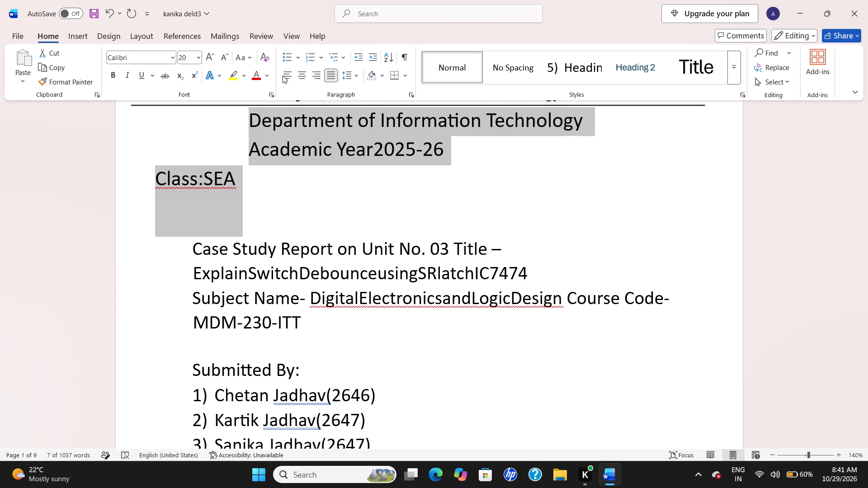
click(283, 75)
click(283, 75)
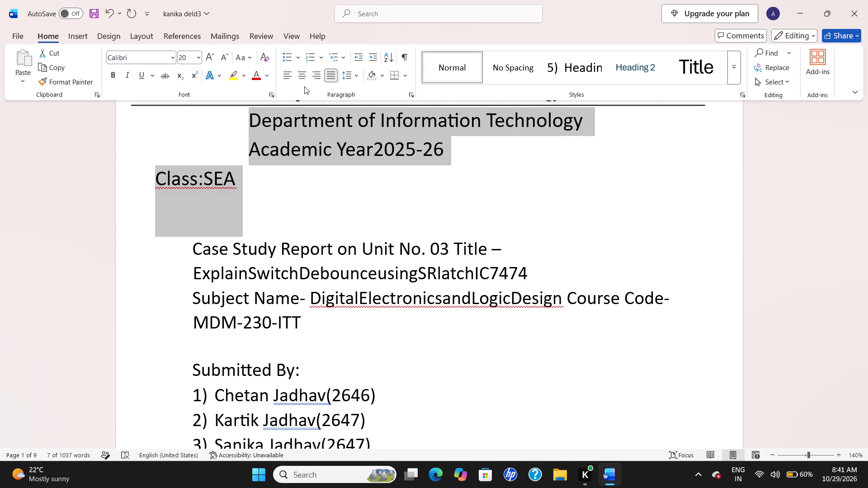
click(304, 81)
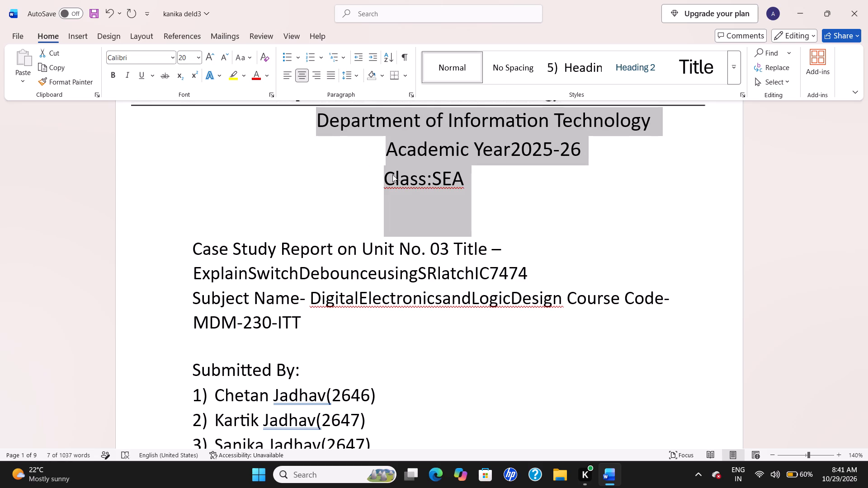
Remove the centering from the "Academic Year2025-26" line and indent it with five leading spaces.
click(425, 191)
click(364, 153)
click(364, 153)
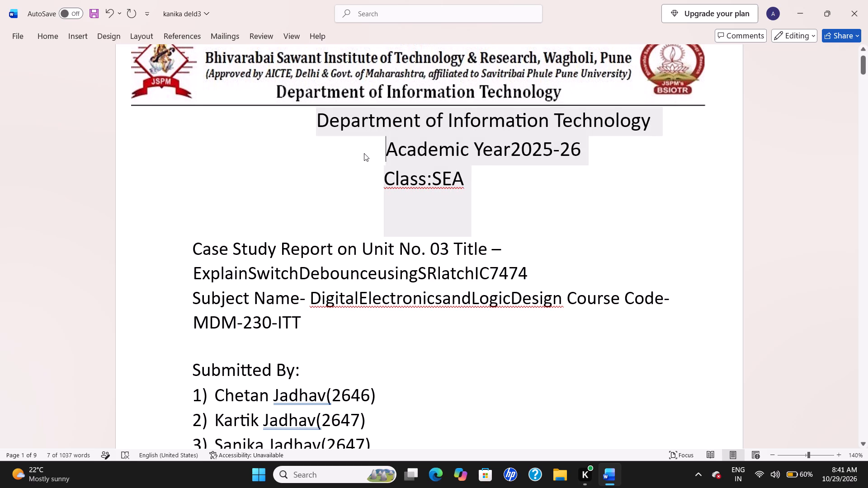
key(BackSpace)
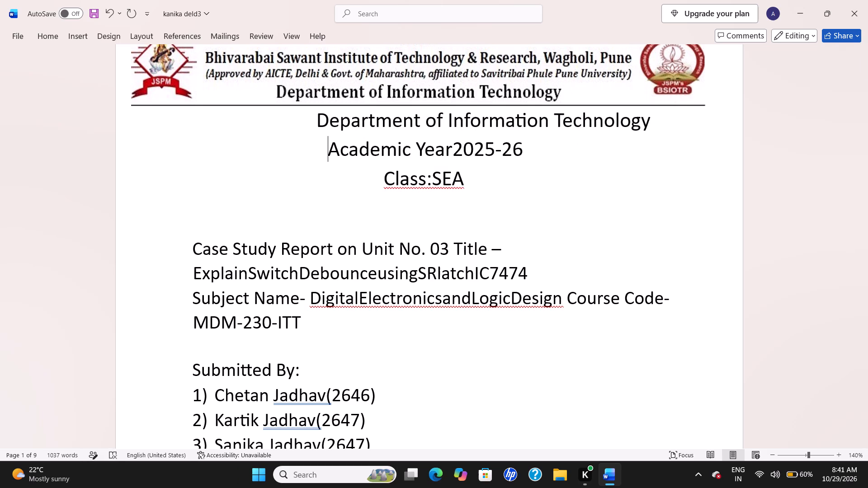
key(space)
key(space)
key(space)
key(space)
key(space)
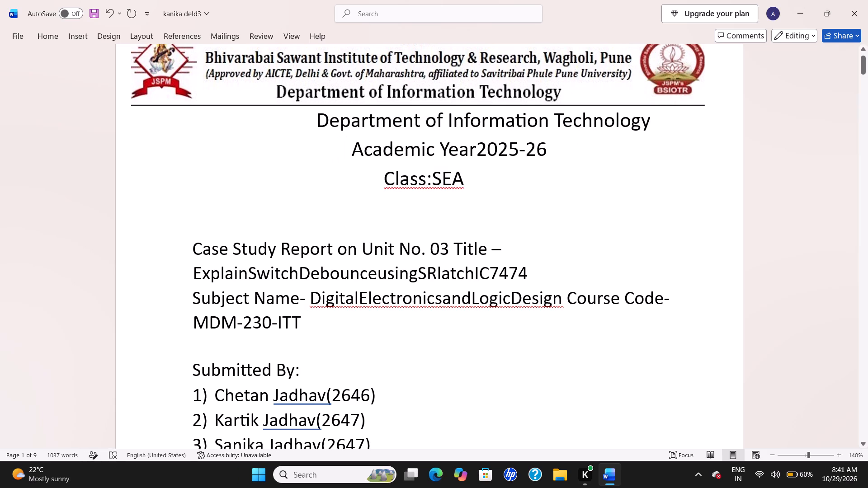
Remove the centered alignment from the "Department of Information Technology" line below the header.
click(309, 122)
key(BackSpace)
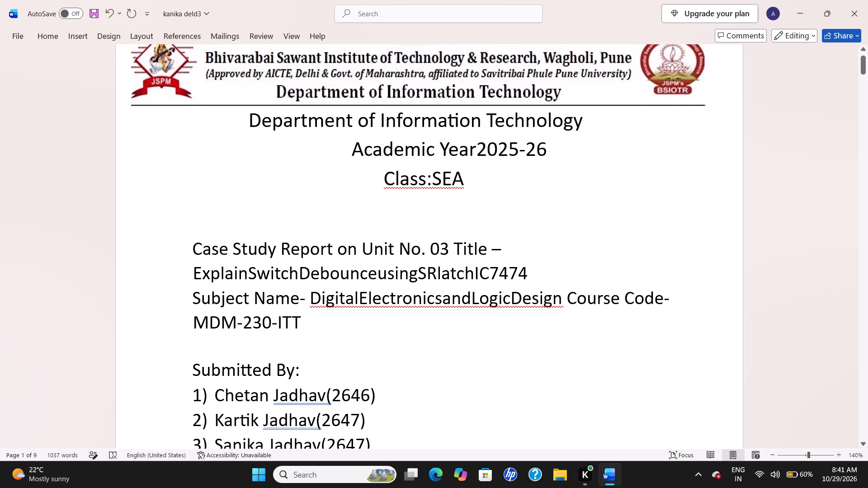
Delete four of the leading spaces before "Academic Year2025-26" to place it under the department line.
click(345, 141)
key(BackSpace)
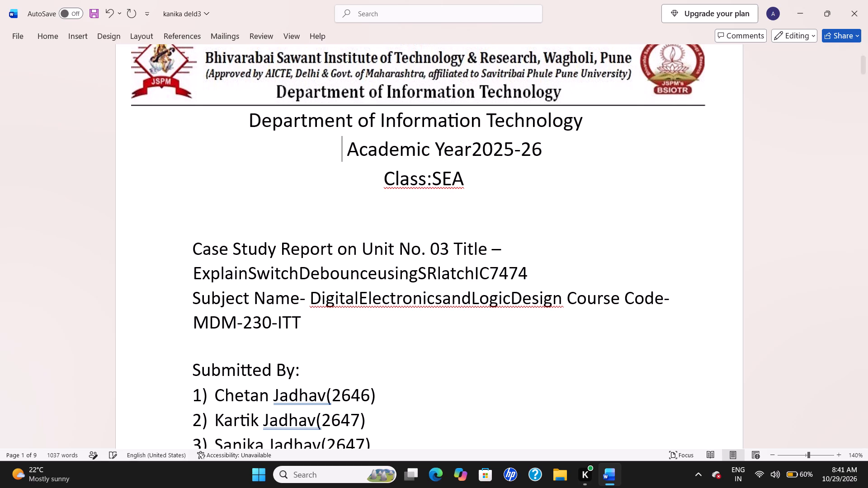
key(BackSpace)
key(BackSpace)
key(BackSpace)
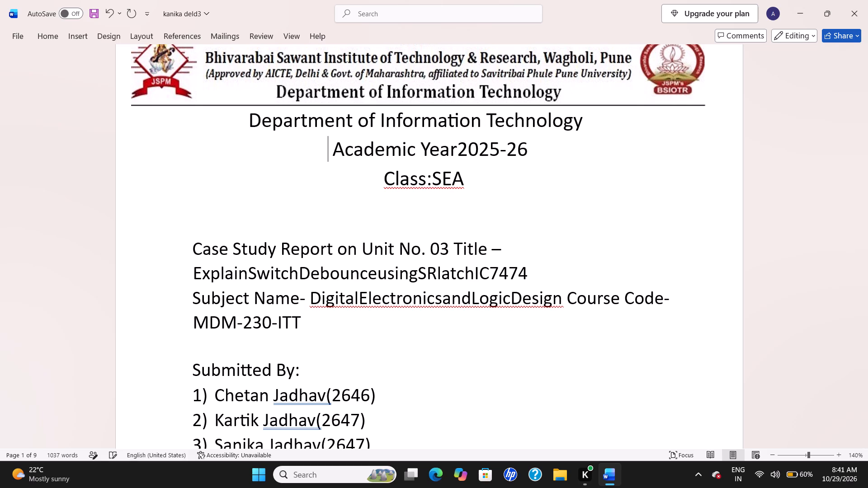
Rejoin "Class:SEA" to the Academic Year line, break it onto a new line and indent it with spaces to sit centrally beneath.
click(384, 192)
key(BackSpace)
key(BackSpace)
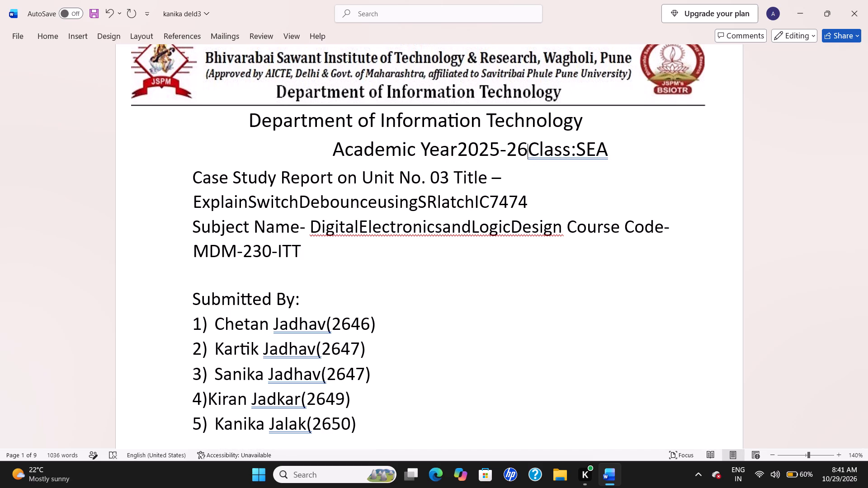
key(Return)
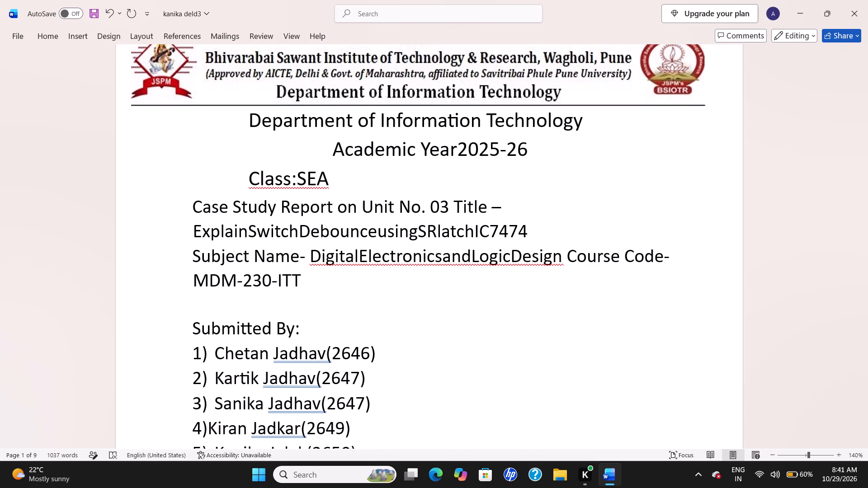
key(space)
key(space)
key(space)
key(space)
key(space)
key(space)
key(space)
key(space)
key(space)
key(space)
key(space)
key(space)
key(space)
key(space)
key(space)
key(space)
key(space)
key(space)
key(space)
key(space)
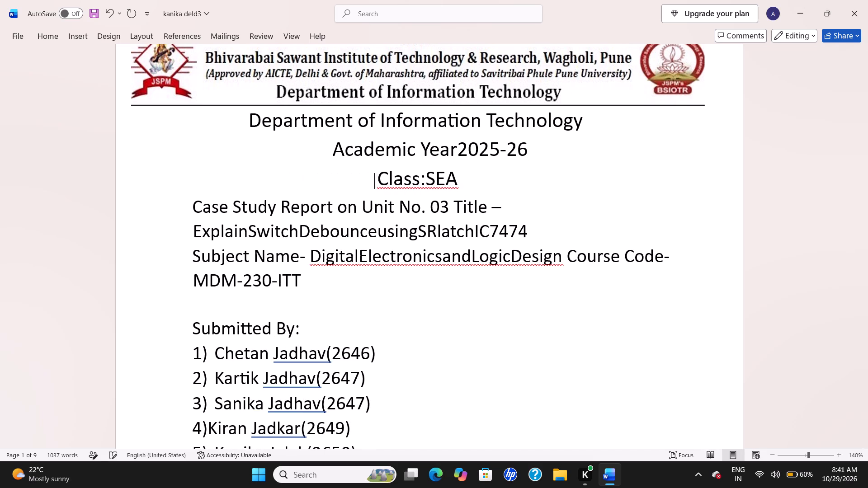
key(space)
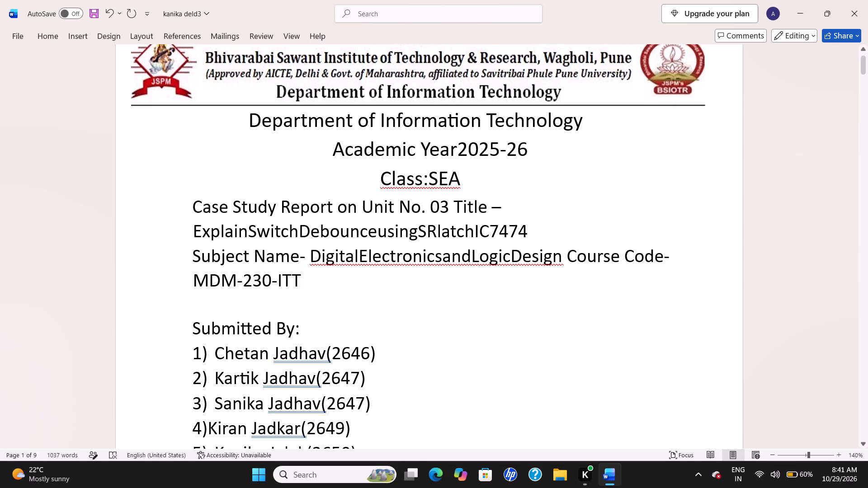
Split "Title –ExplainSwitchDebounceusingSRlatchIC7474" from "Case Study Report on Unit No. 03", leaving one blank line between them.
click(448, 208)
key(Return)
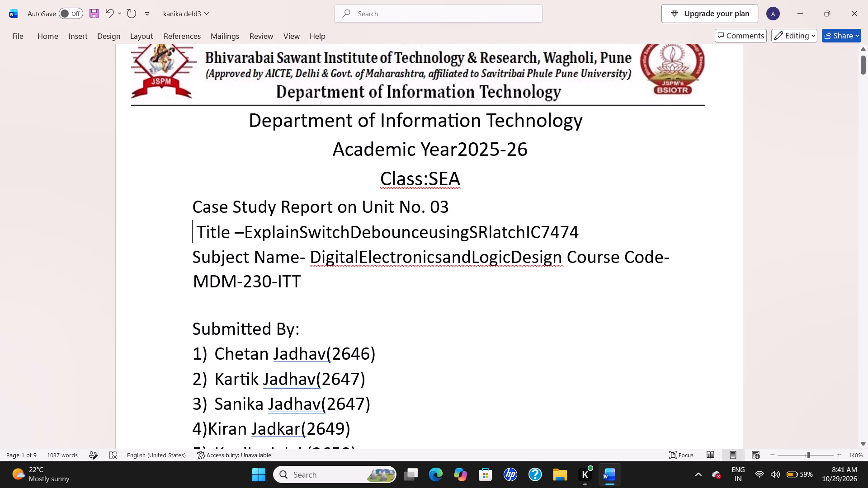
key(Return)
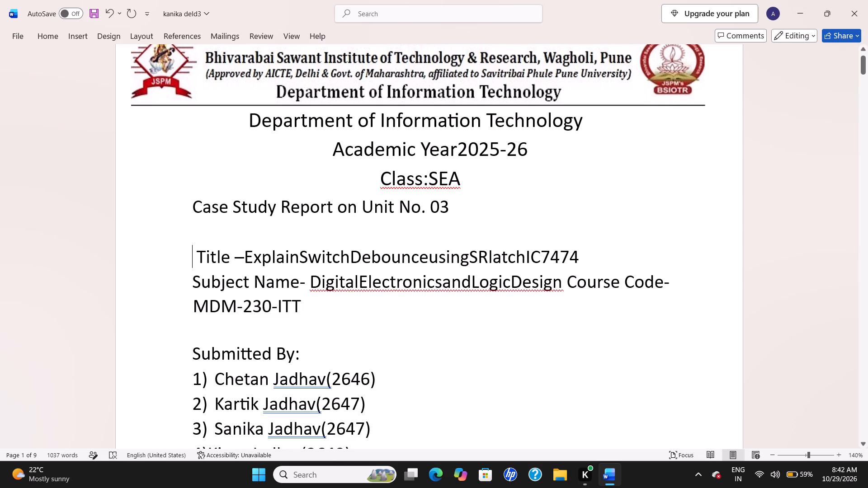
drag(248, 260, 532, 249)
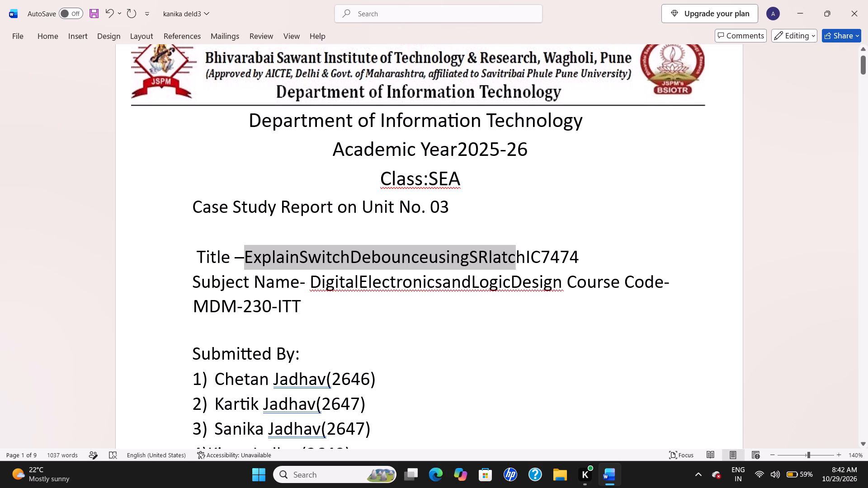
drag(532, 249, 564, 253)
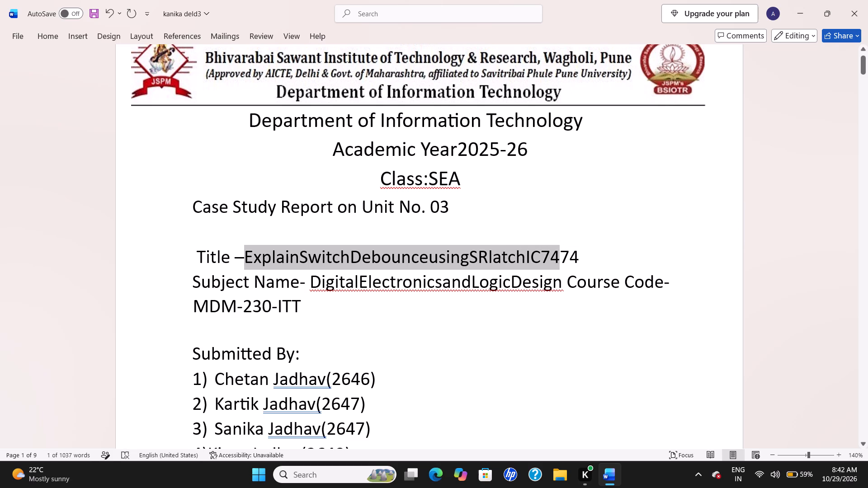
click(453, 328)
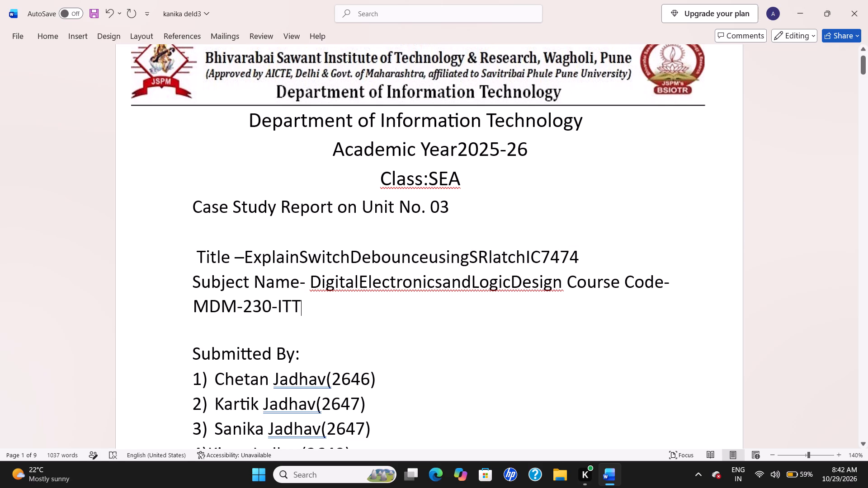
Zoom out to 100% and view the cover page layout from the institute header to the submission list.
scroll(453, 328, down, 1)
ctrl+scroll(453, 328, up, 1)
ctrl+scroll(453, 328, down, 1)
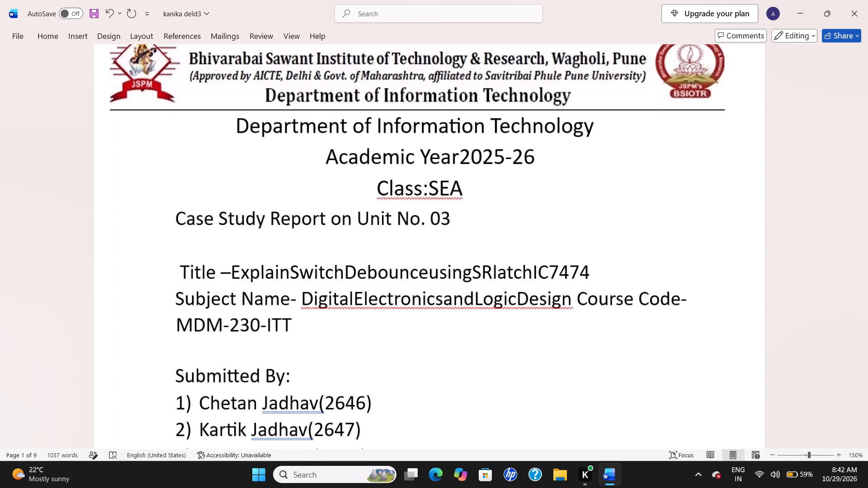
ctrl+scroll(453, 328, down, 1)
ctrl+scroll(453, 328, up, 1)
ctrl+scroll(453, 328, down, 7)
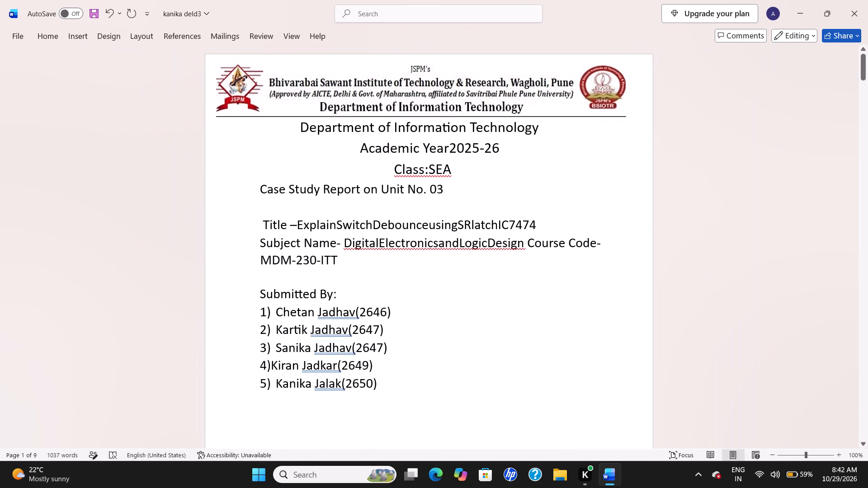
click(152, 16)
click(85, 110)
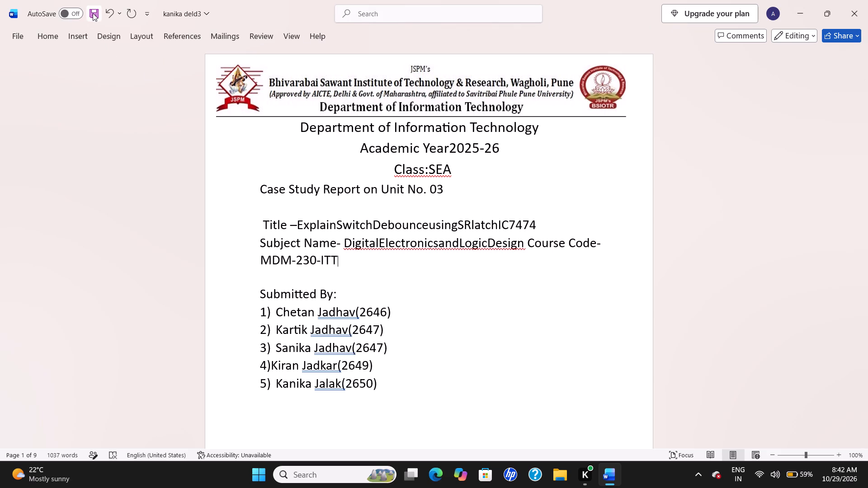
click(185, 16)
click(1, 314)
Make the four heading lines from "Department of Information Technology" to "Case Study Report on Unit No. 03" bold.
click(46, 31)
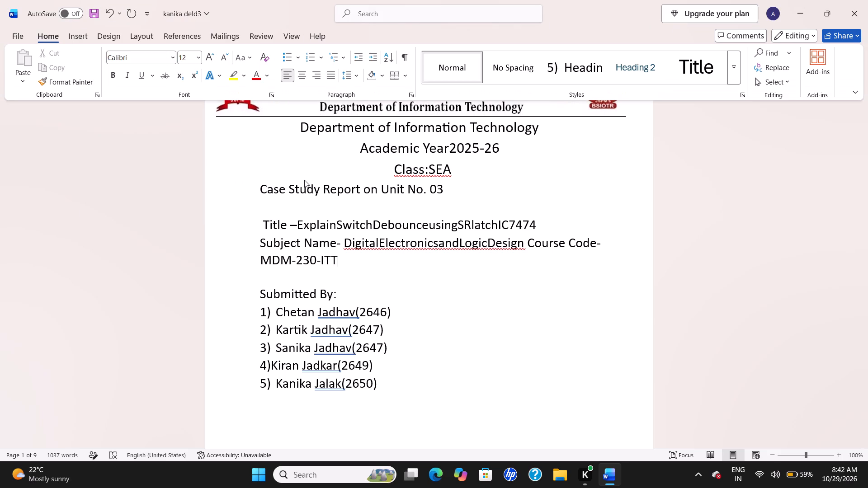
double_click(304, 180)
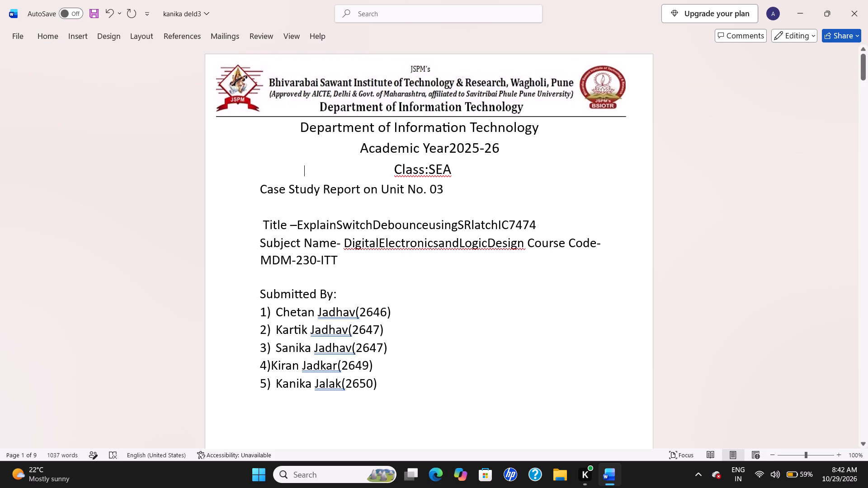
drag(304, 124, 434, 187)
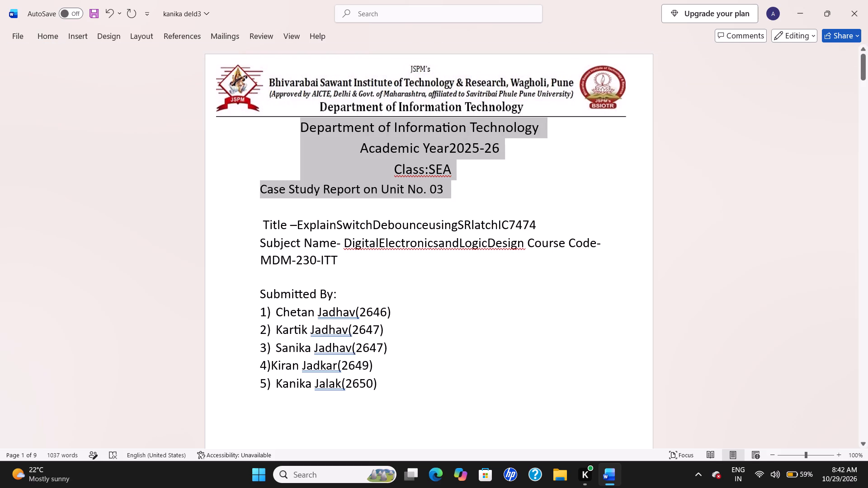
drag(434, 187, 446, 190)
click(450, 170)
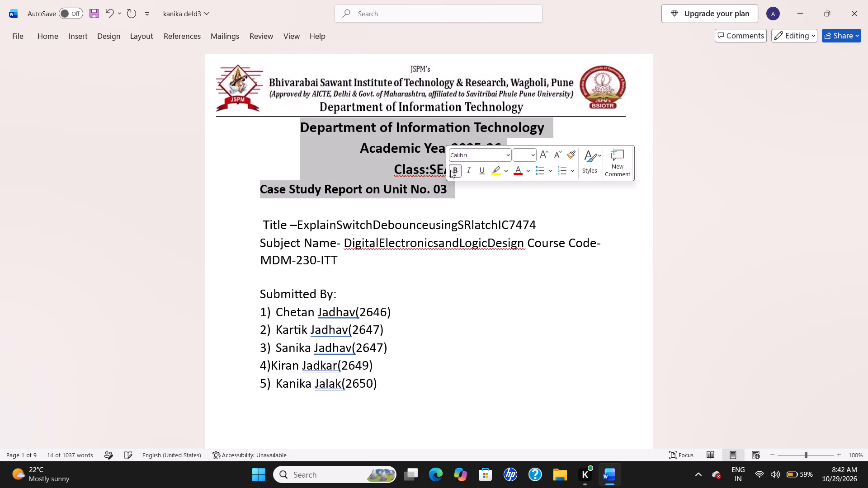
click(473, 211)
Make the labels "Title" and "Subject Name" bold, leaving the text after them in regular weight.
scroll(473, 211, down, 1)
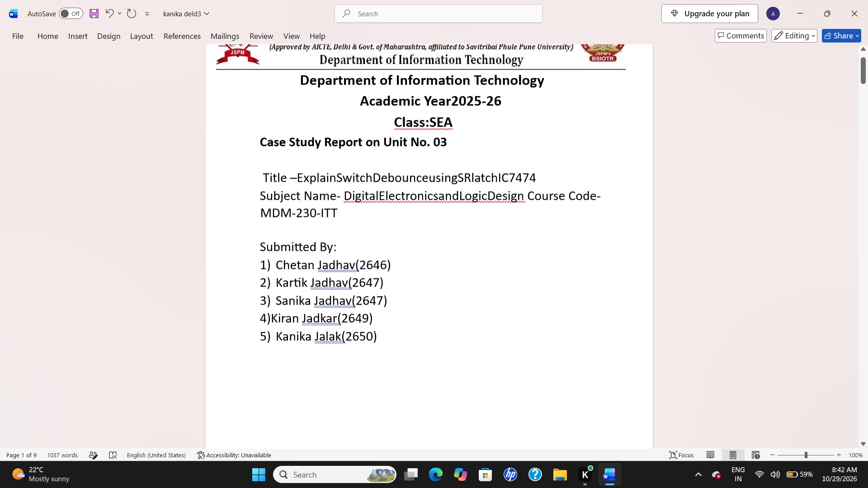
drag(264, 172, 297, 174)
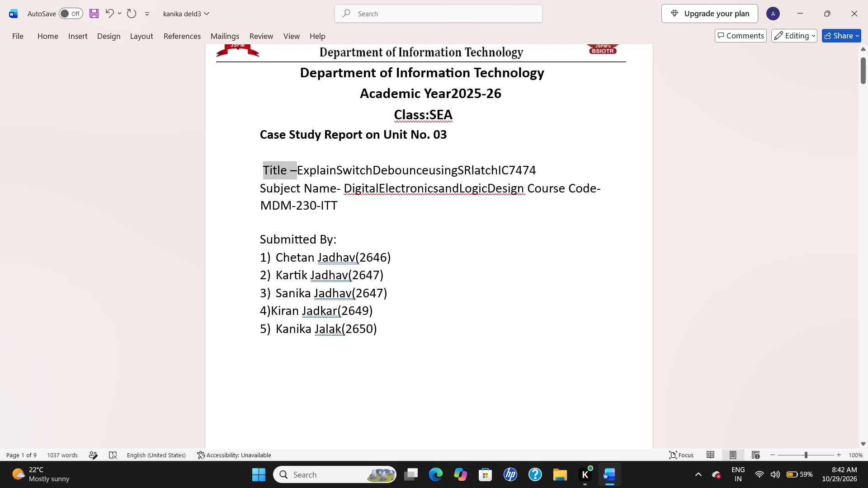
drag(297, 174, 292, 176)
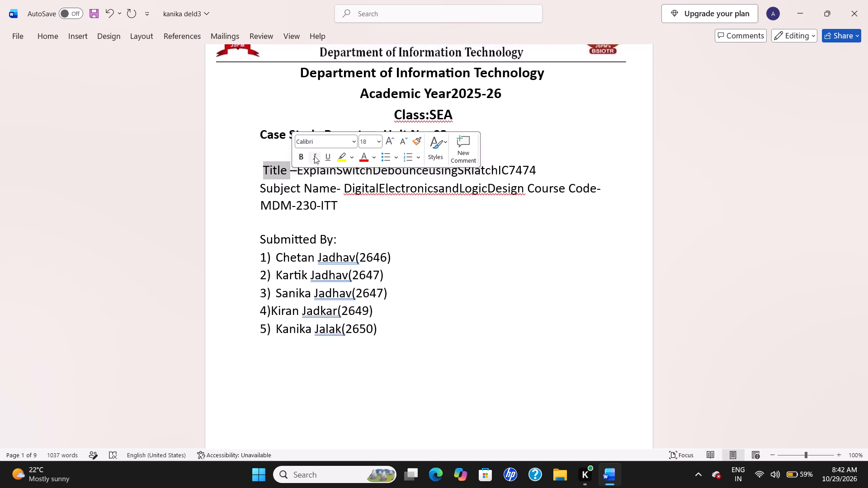
click(307, 159)
drag(261, 188, 330, 190)
click(336, 171)
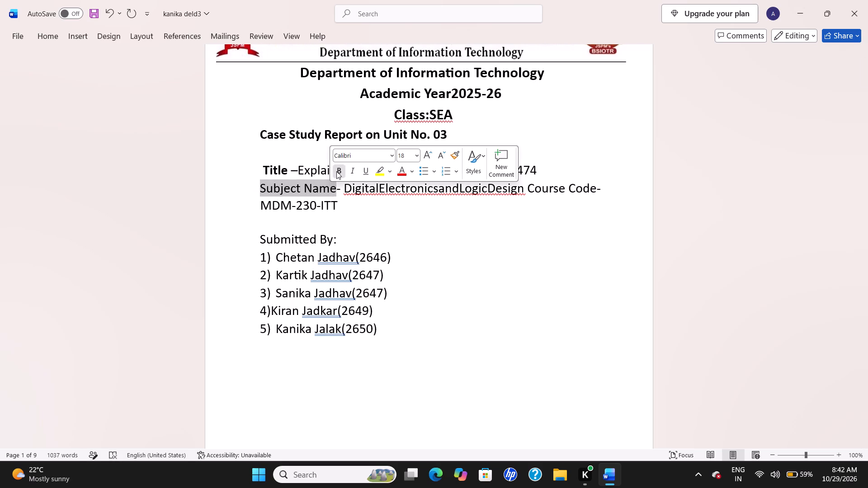
click(368, 251)
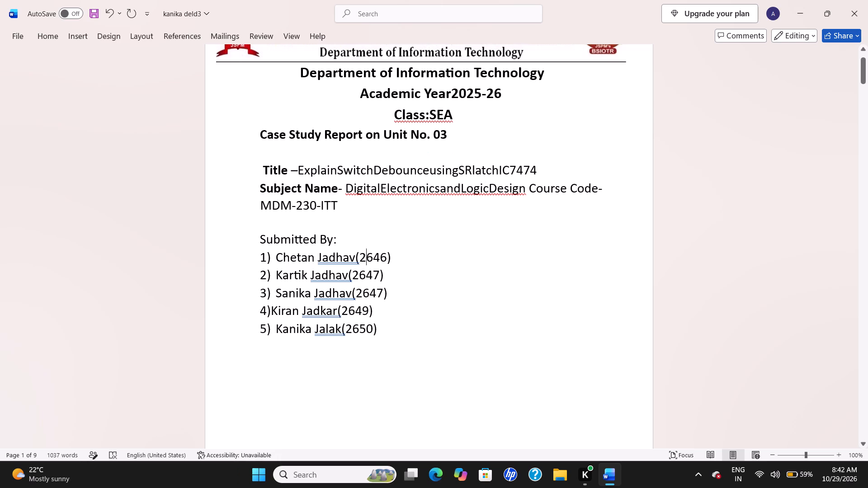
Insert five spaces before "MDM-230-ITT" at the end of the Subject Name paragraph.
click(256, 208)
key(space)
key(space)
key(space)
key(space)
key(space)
Move "Course Code-" together with "MDM-230-ITT" onto its own line below the Subject Name line.
click(529, 187)
key(Return)
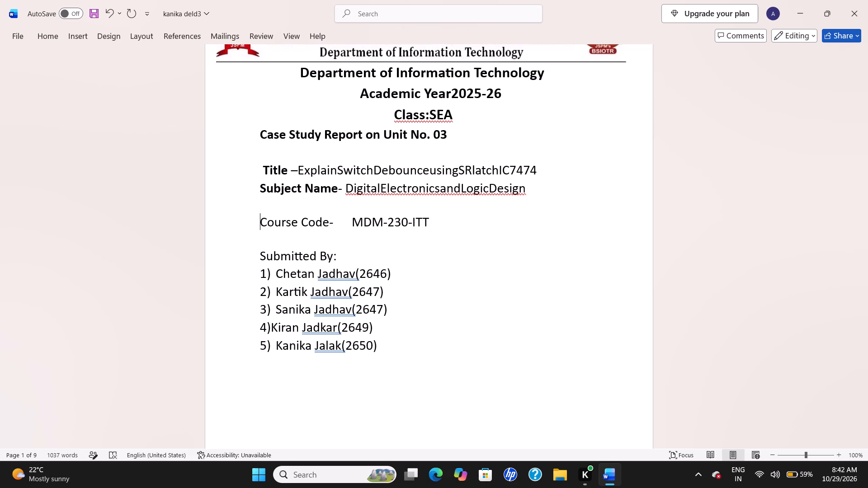
key(BackSpace)
key(BackSpace)
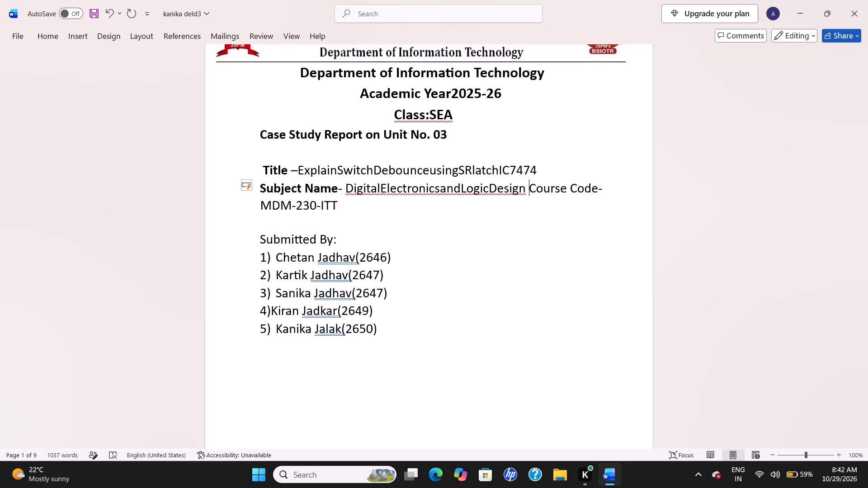
key(Return)
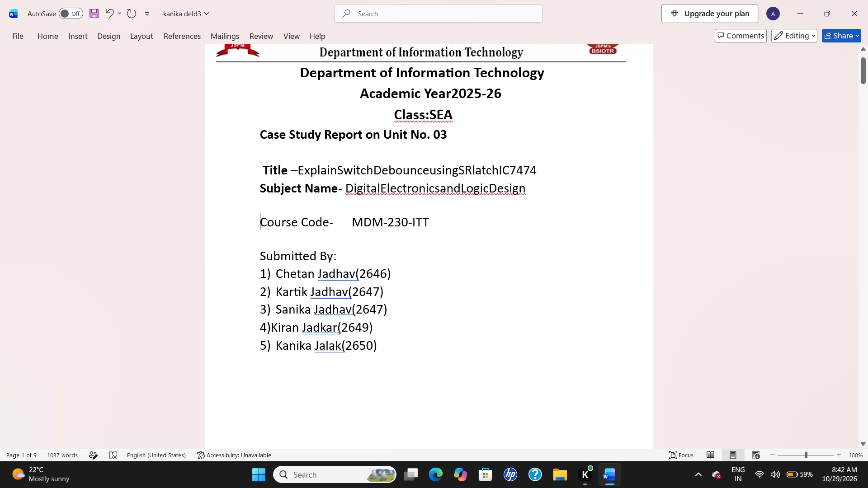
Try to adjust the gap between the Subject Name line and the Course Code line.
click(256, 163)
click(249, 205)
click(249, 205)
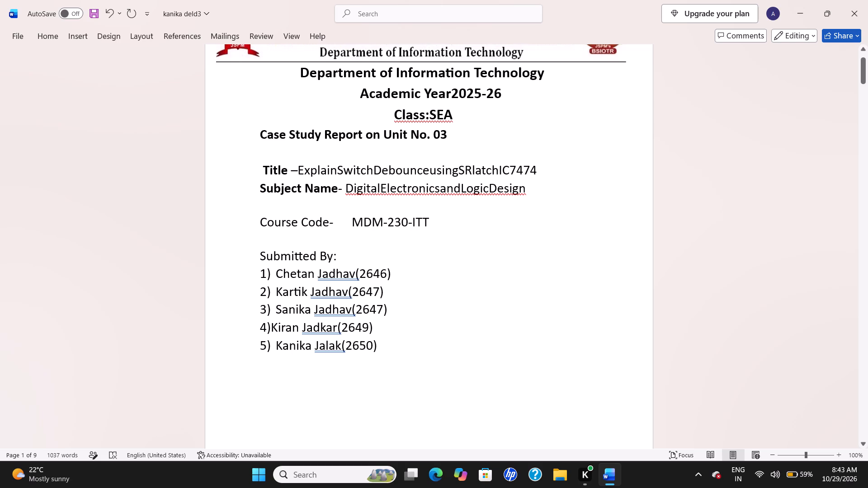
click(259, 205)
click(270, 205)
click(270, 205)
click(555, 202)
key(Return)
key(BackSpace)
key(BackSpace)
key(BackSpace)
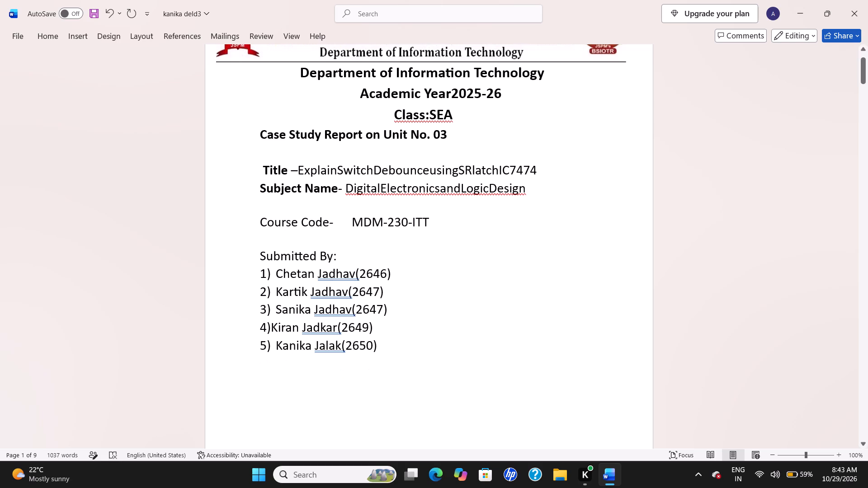
Insert two more blank lines above the Title line to separate it from the Case Study Report heading.
click(255, 166)
key(Return)
key(Return)
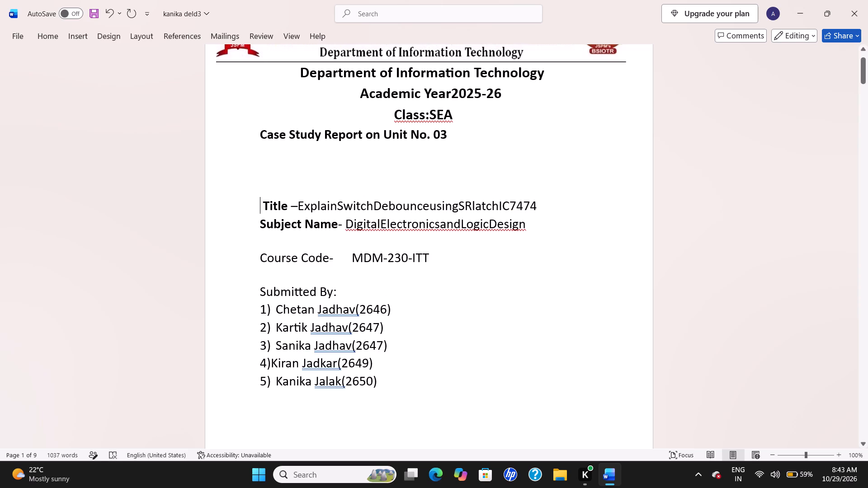
Separate the run-together subject name with spaces so it reads "Digital Electronics and Logic Design".
click(266, 242)
drag(530, 230, 376, 223)
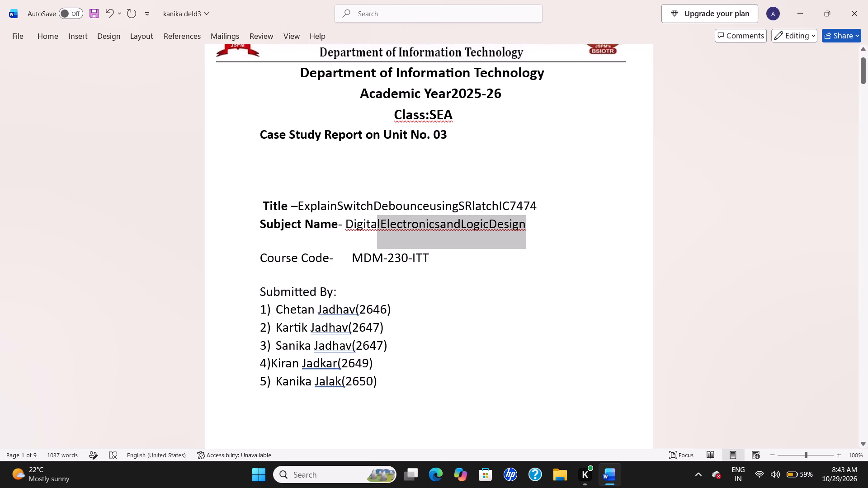
drag(376, 223, 378, 222)
click(378, 222)
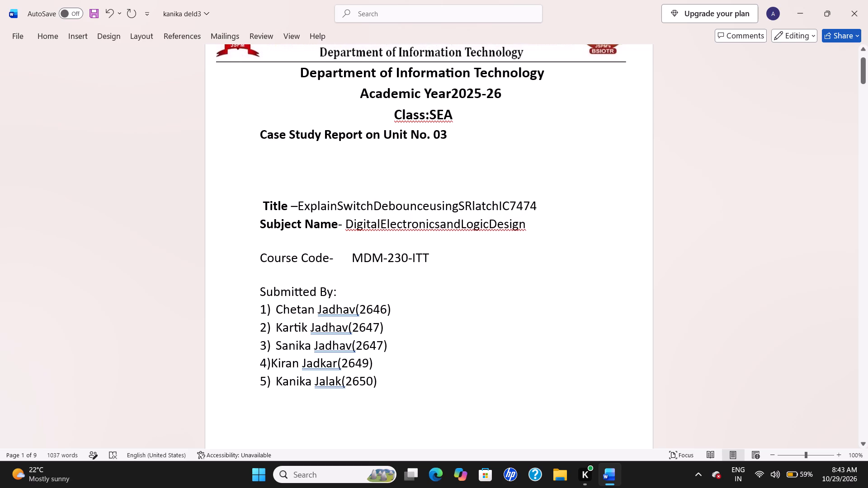
key(Right)
key(space)
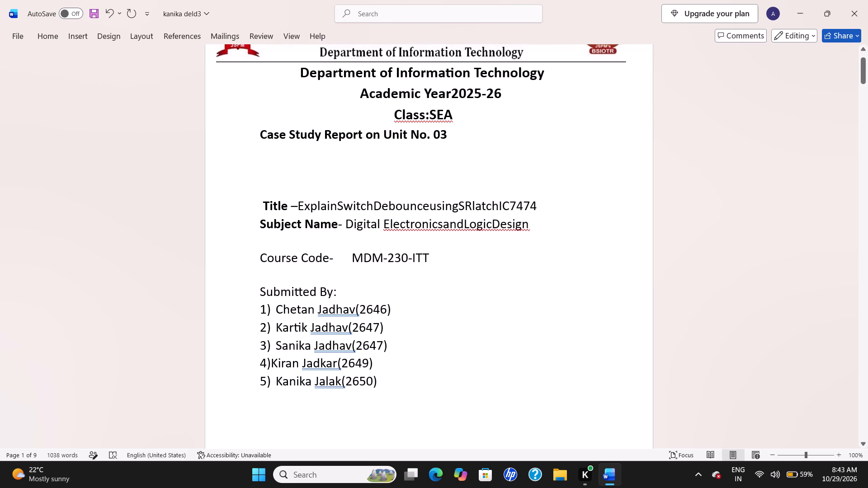
click(442, 225)
key(space)
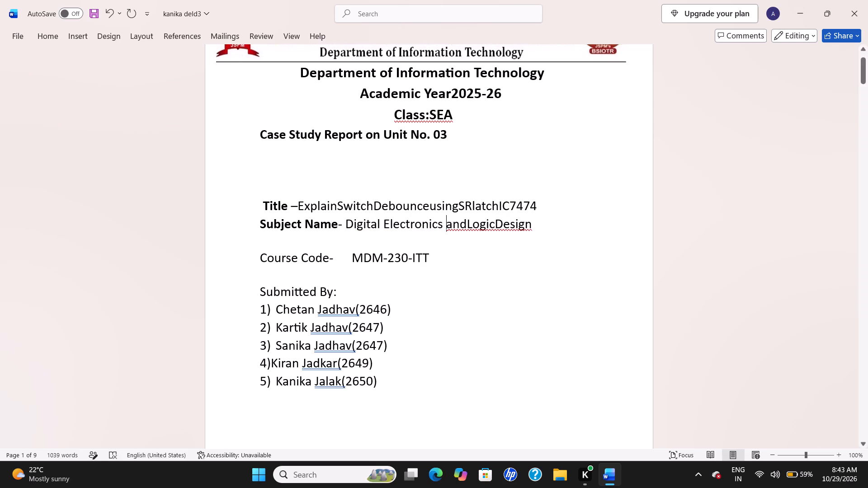
click(466, 225)
key(space)
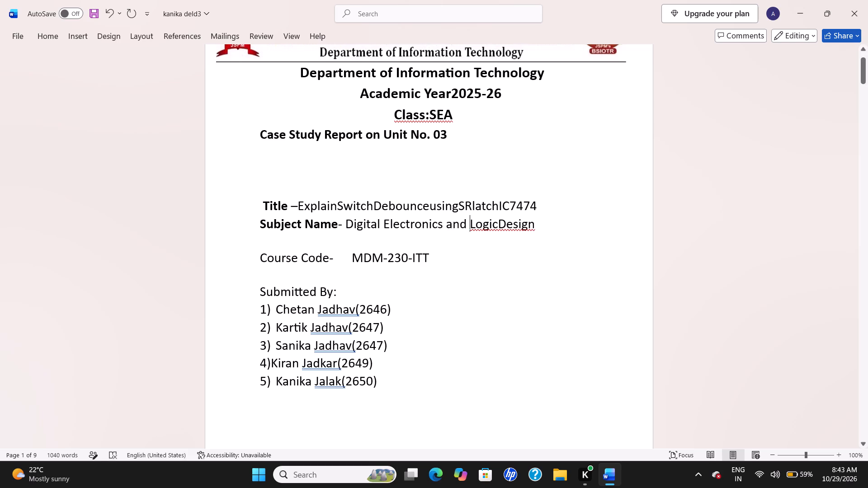
click(497, 225)
key(space)
Make the "Course Code" label bold.
drag(264, 257, 324, 261)
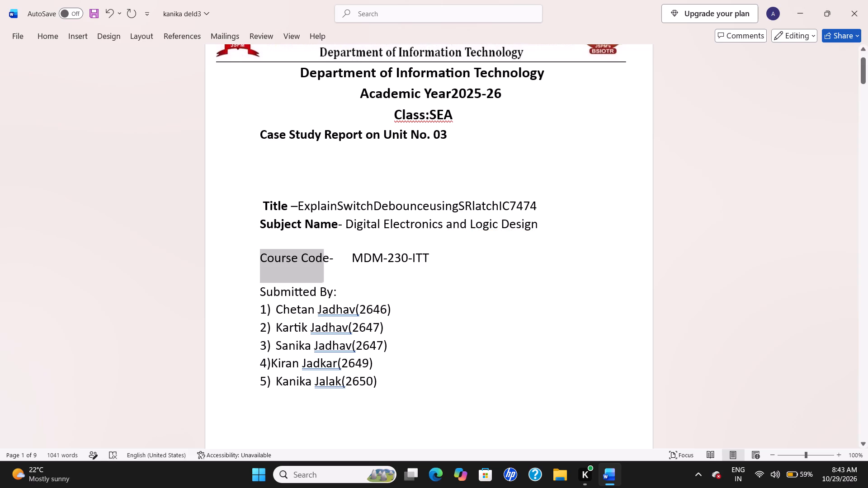
drag(324, 261, 328, 261)
click(338, 243)
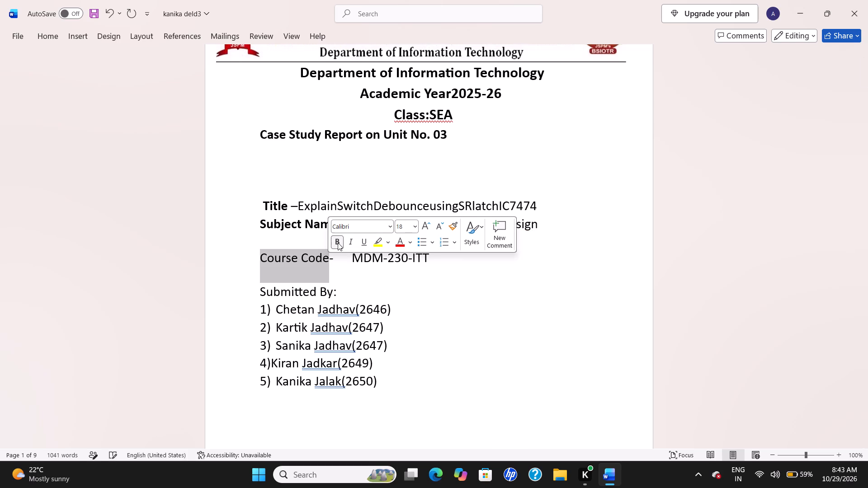
Delete the hyphen and extra spaces after "Course Code", leaving a single space before "MDM-230-ITT".
click(350, 258)
key(BackSpace)
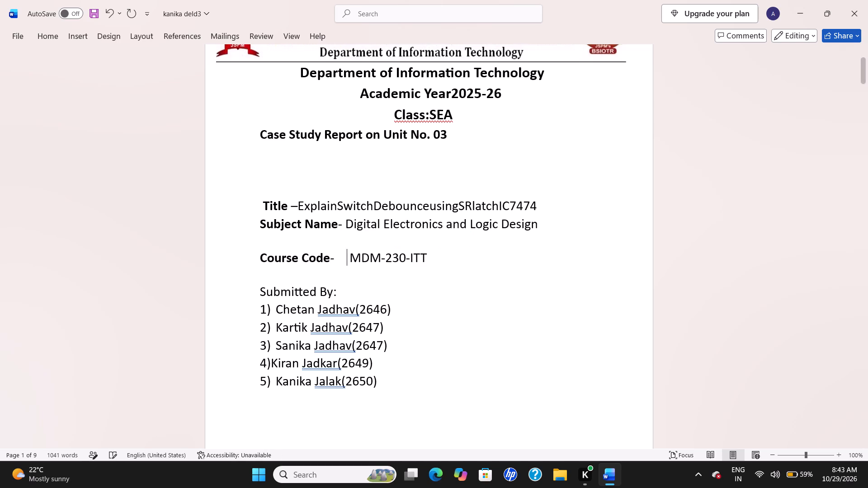
key(BackSpace)
key(BackSpace)
key(BackSpace)
key(BackSpace)
key(BackSpace)
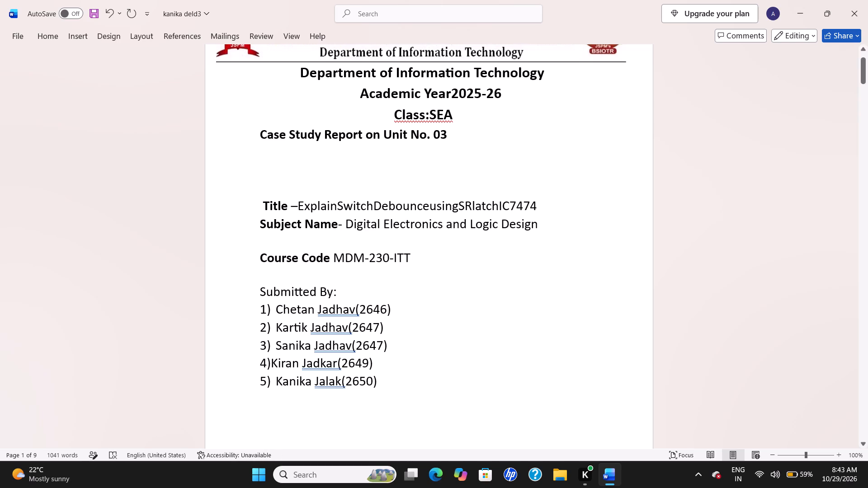
Set the line spacing of the Title, Subject Name and Course Code lines on the cover page to 1.0.
drag(258, 206, 419, 271)
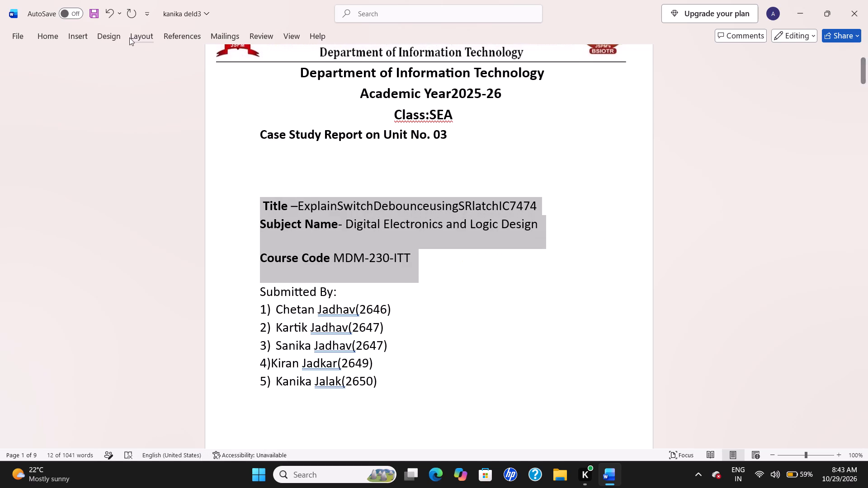
click(40, 33)
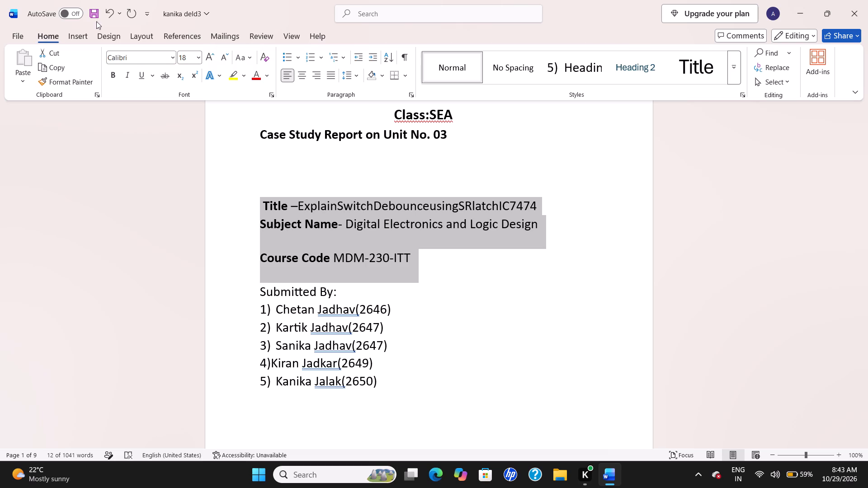
click(389, 56)
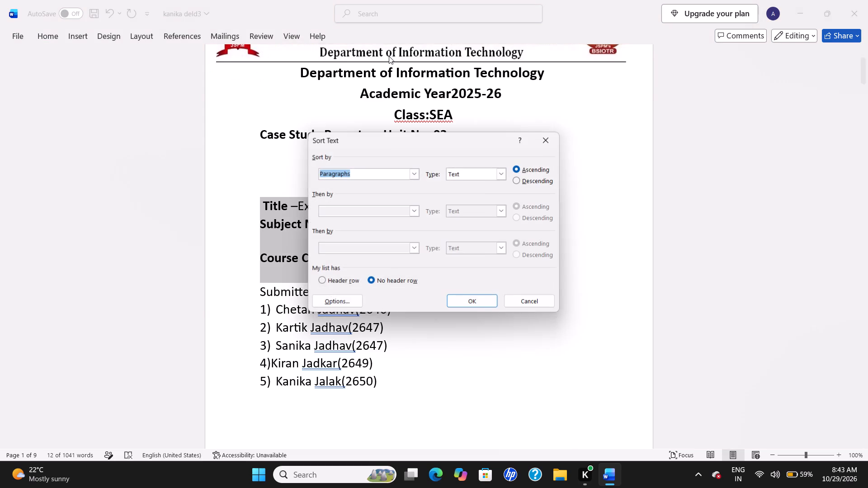
click(155, 129)
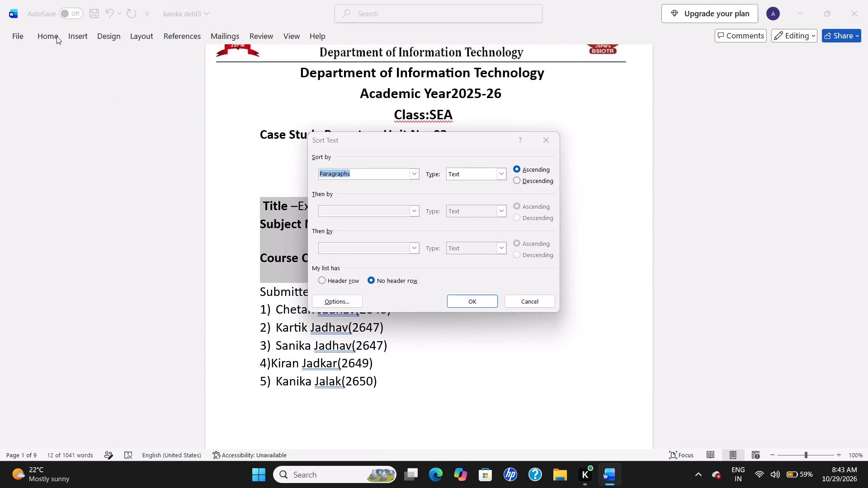
click(547, 132)
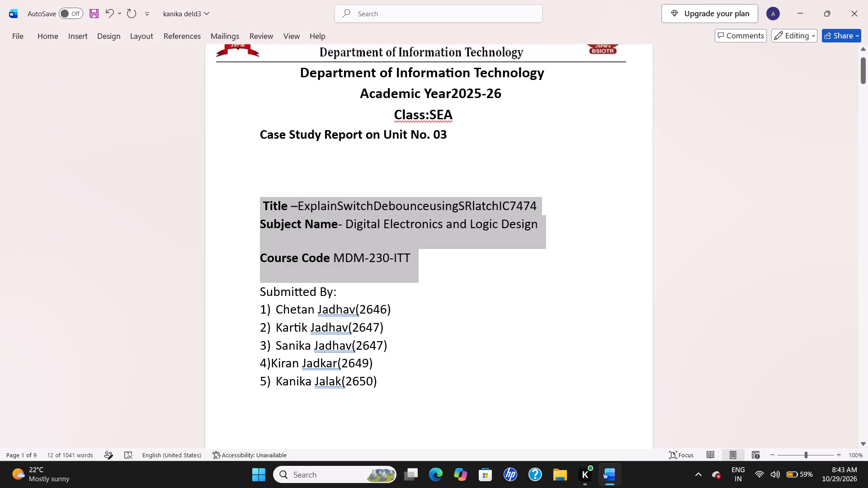
click(40, 40)
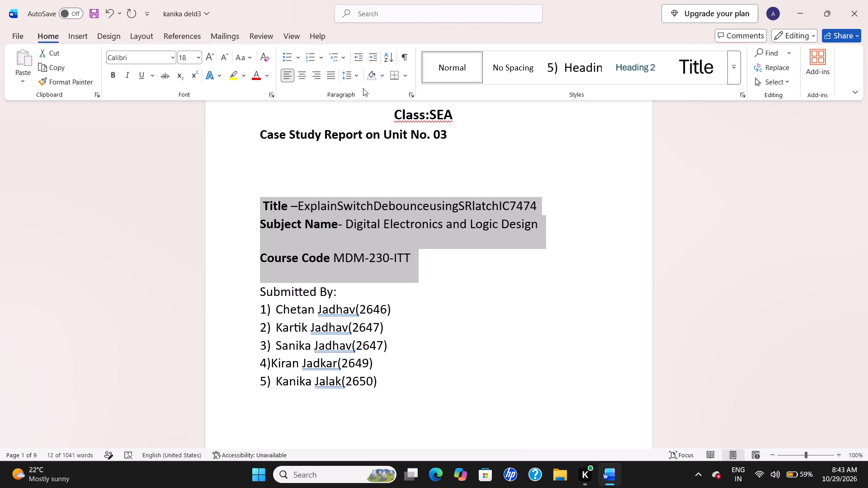
click(351, 79)
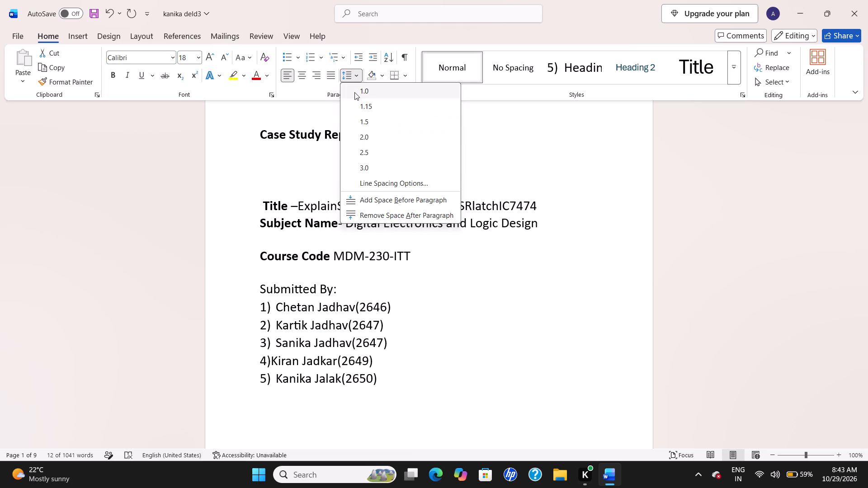
click(360, 94)
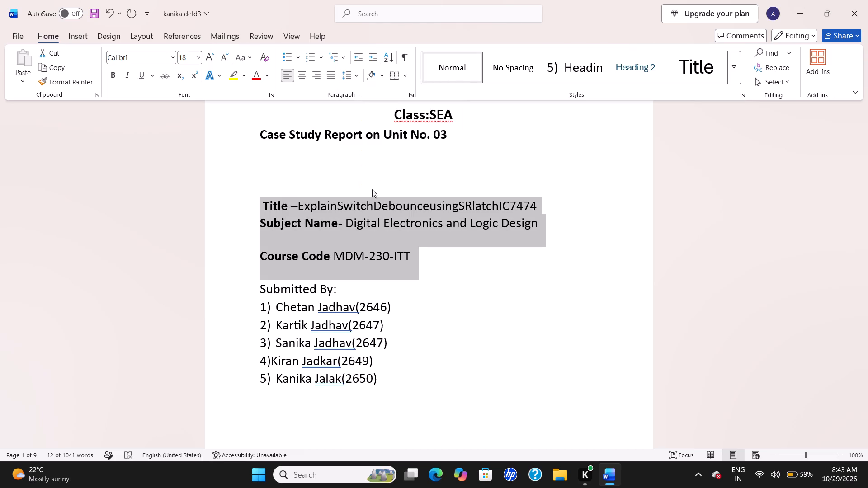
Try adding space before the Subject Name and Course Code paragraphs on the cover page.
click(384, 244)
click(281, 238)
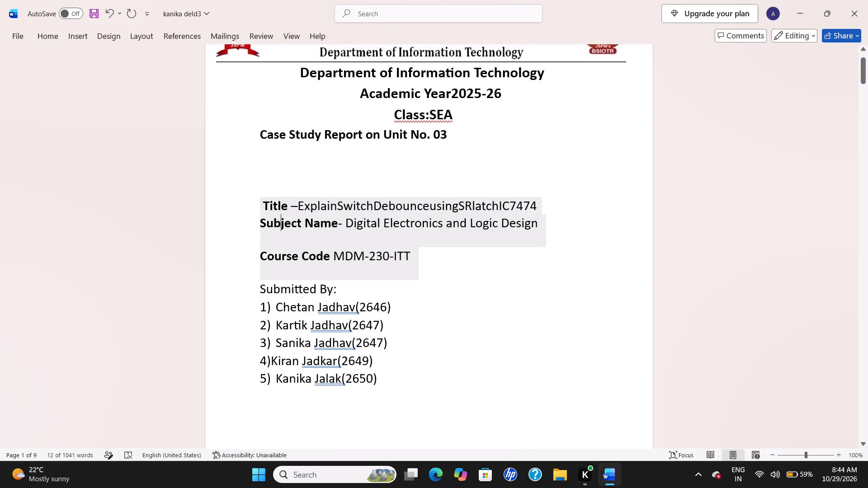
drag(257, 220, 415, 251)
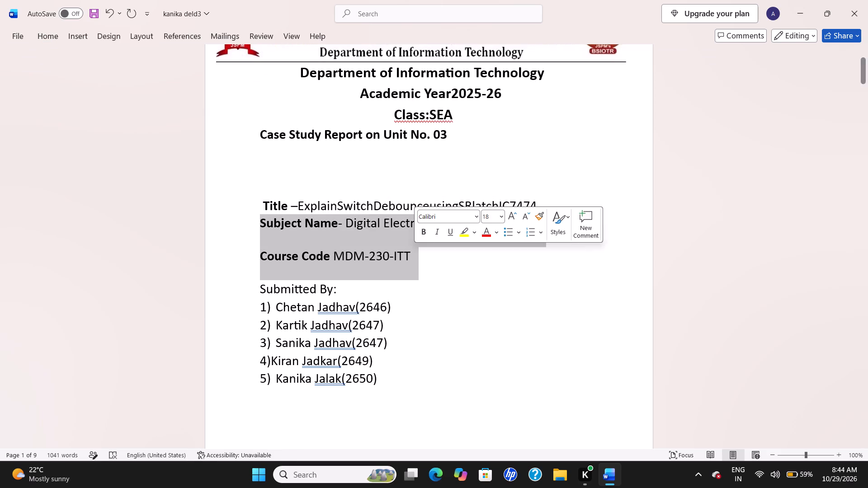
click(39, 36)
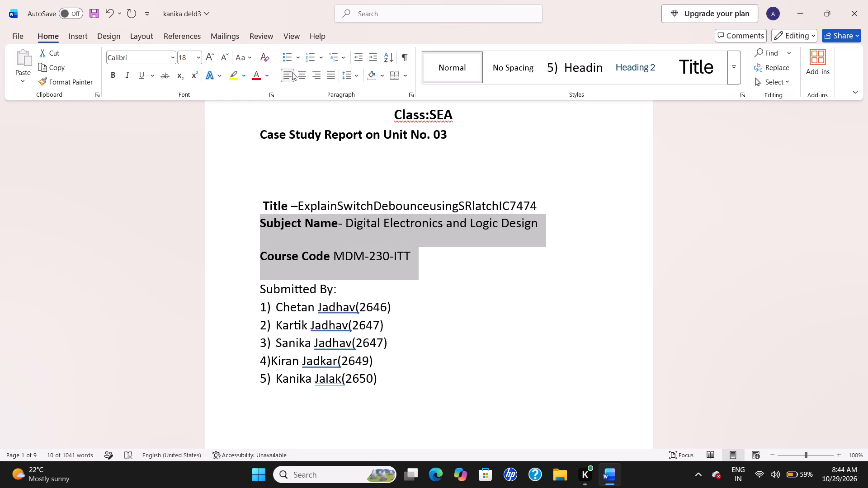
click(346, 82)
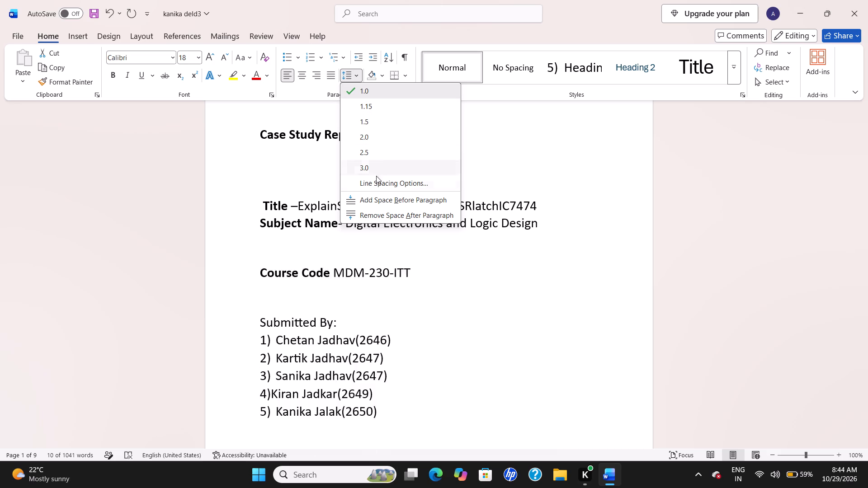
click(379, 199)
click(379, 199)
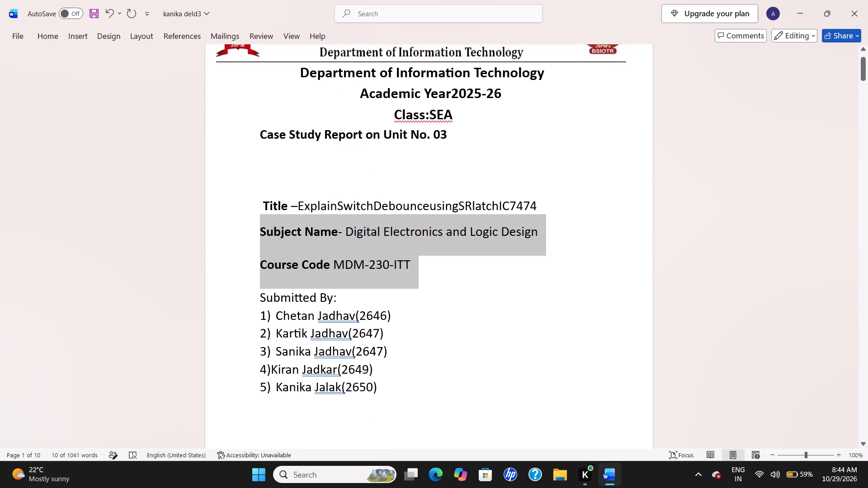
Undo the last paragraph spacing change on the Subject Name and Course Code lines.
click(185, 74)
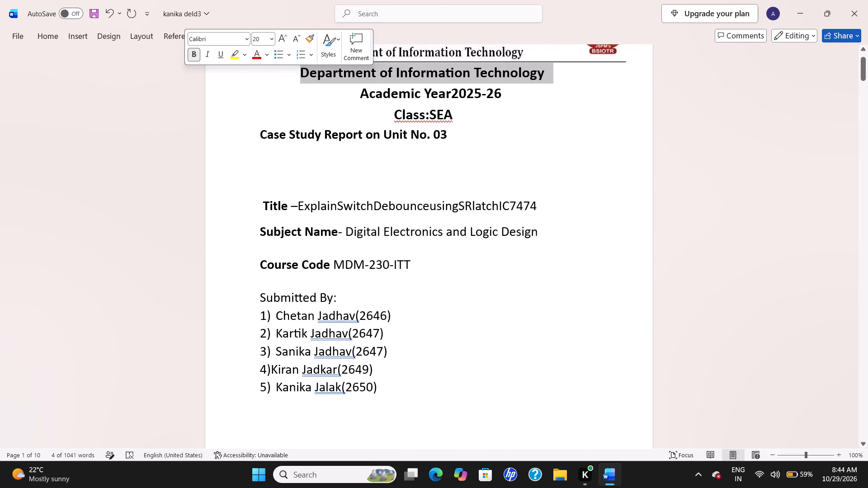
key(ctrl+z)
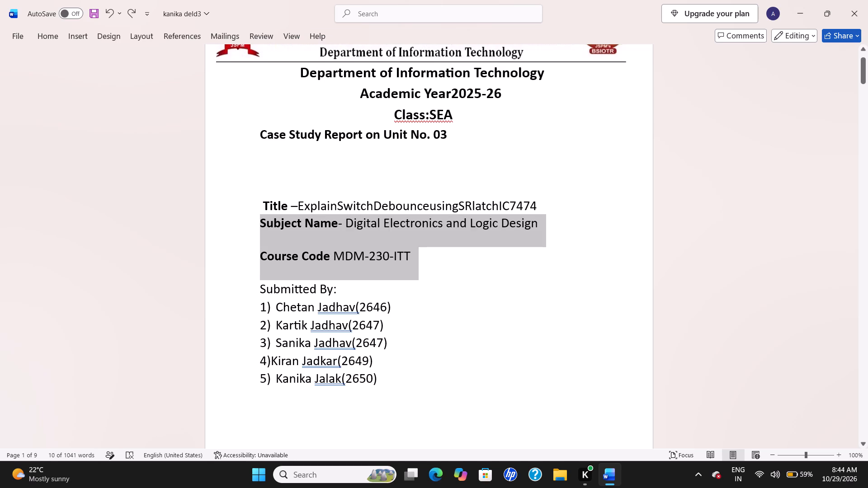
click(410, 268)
Delete the empty lines between "Case Study Report on Unit No. 03" and the Title line.
click(279, 188)
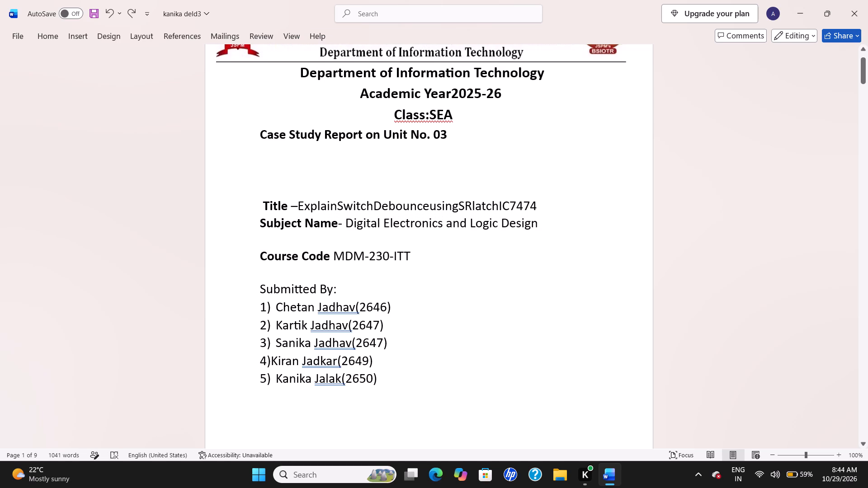
key(BackSpace)
key(BackSpace)
key(BackSpace)
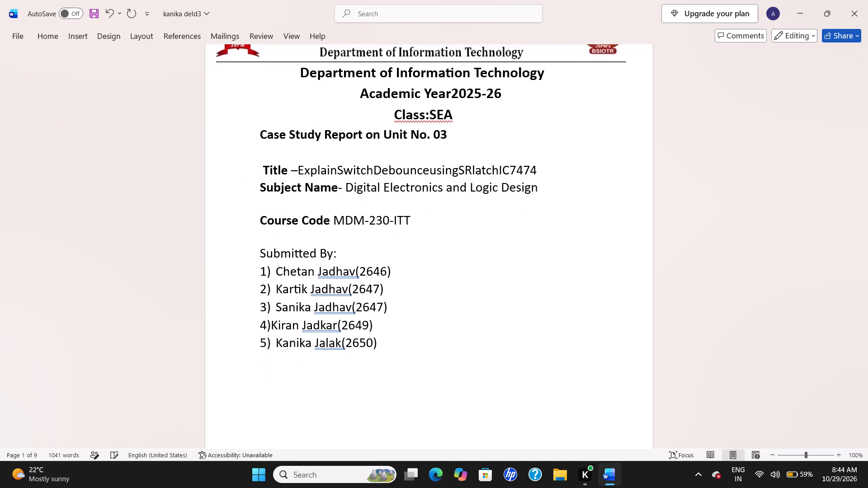
key(BackSpace)
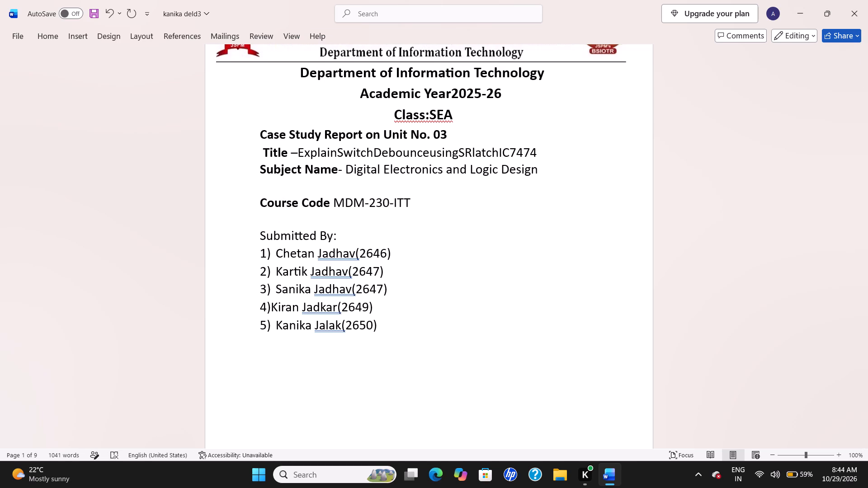
Insert a blank line between "Class:SEA" and "Case Study Report on Unit No. 03".
click(483, 100)
click(463, 125)
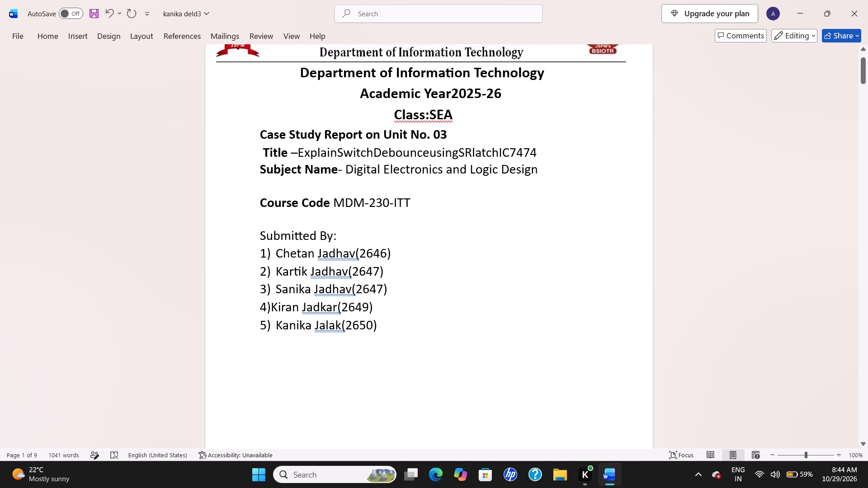
key(Return)
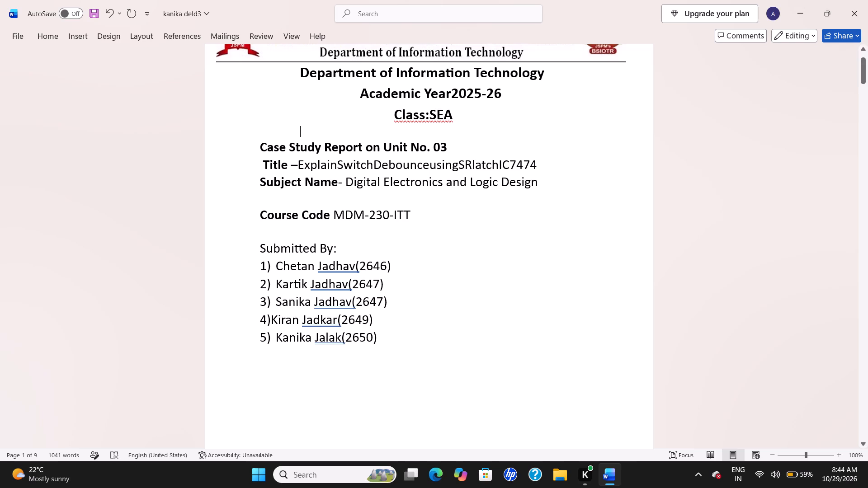
Make the "Submitted By" label on the cover page bold.
drag(335, 248, 272, 242)
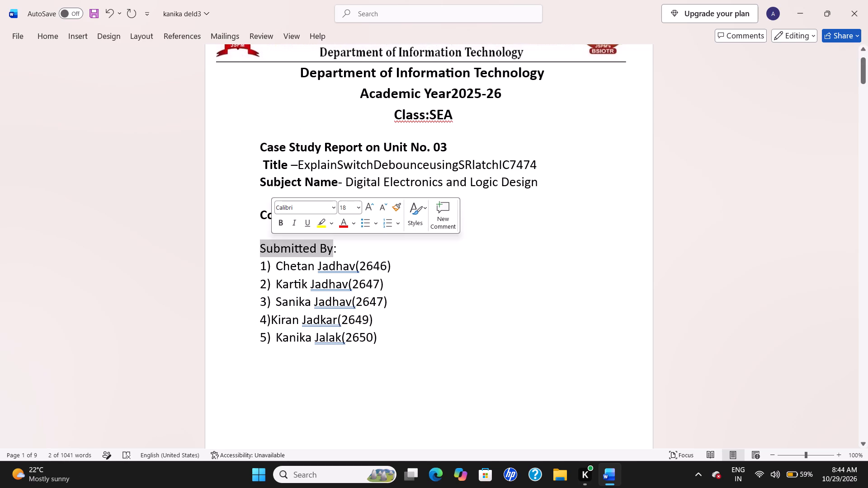
click(277, 223)
click(434, 273)
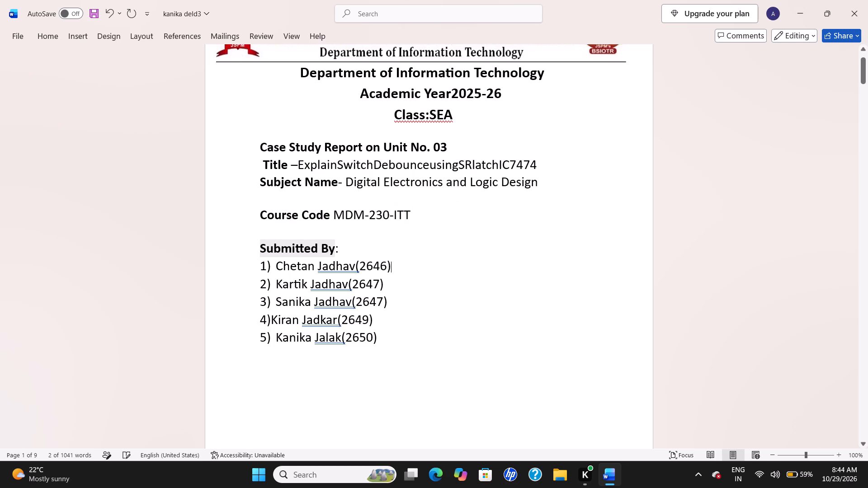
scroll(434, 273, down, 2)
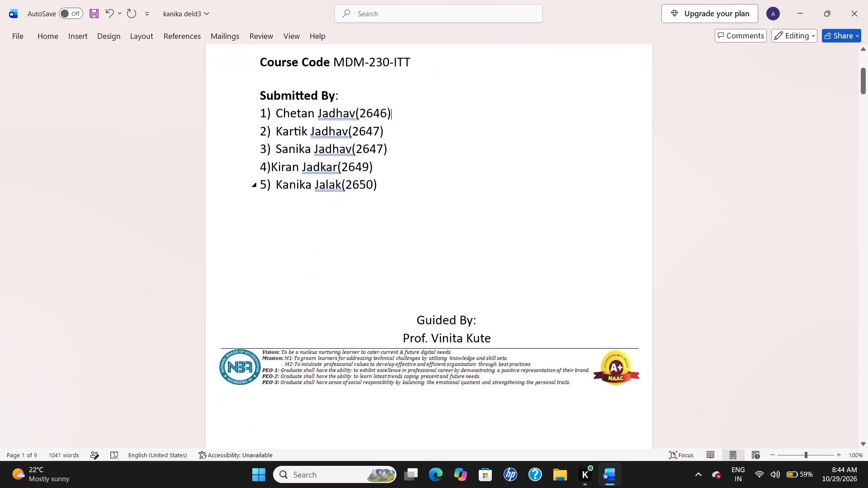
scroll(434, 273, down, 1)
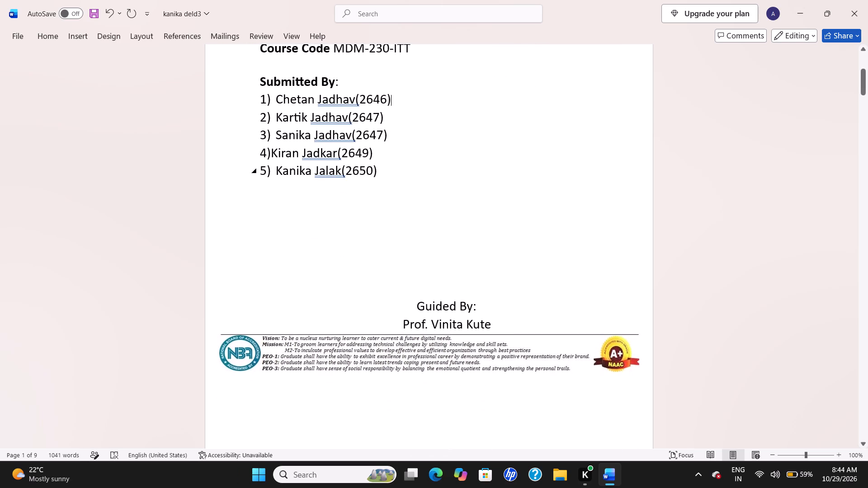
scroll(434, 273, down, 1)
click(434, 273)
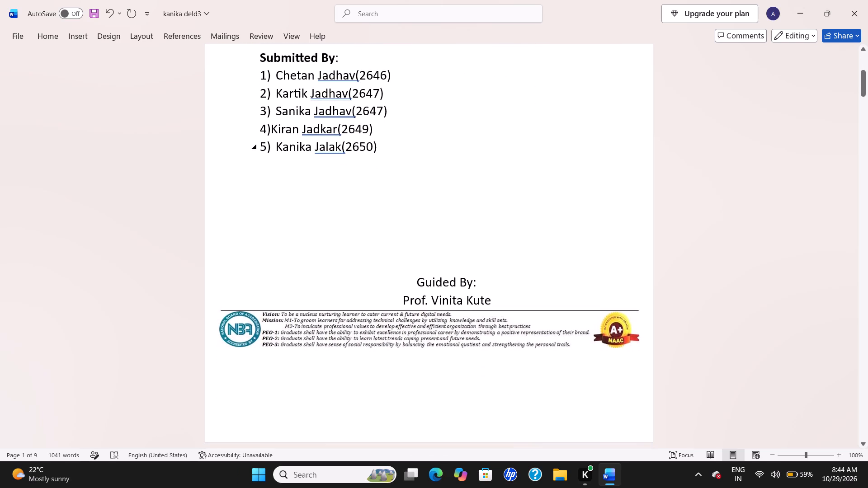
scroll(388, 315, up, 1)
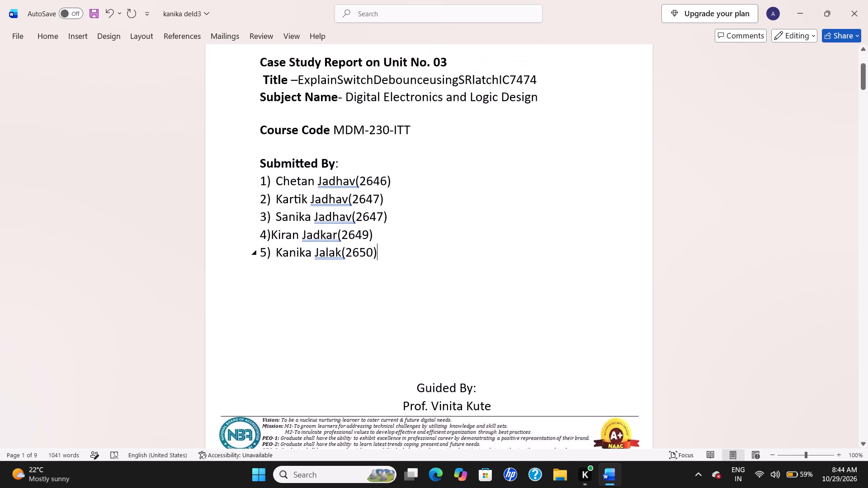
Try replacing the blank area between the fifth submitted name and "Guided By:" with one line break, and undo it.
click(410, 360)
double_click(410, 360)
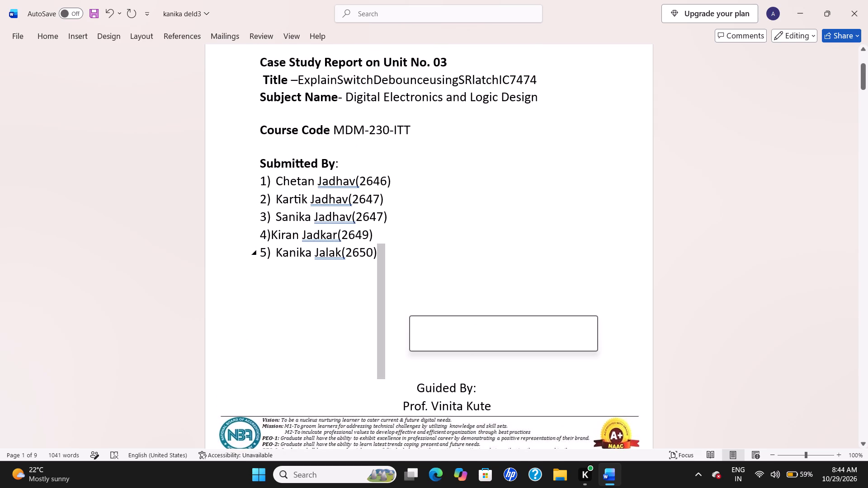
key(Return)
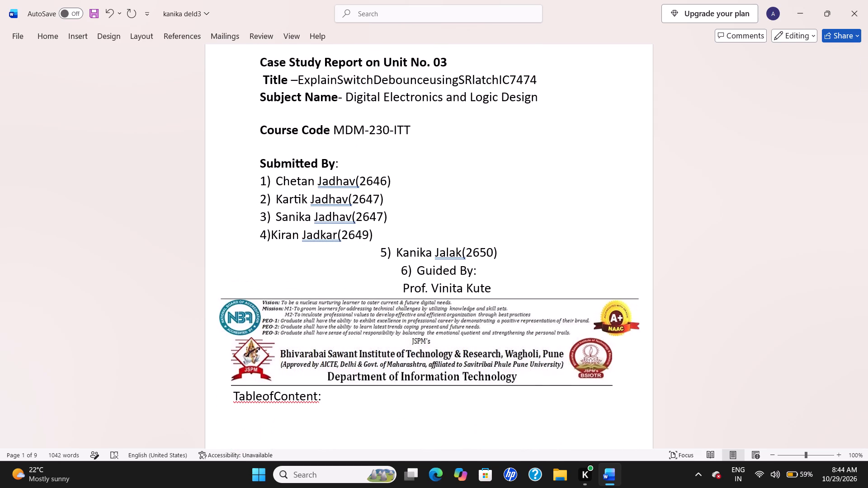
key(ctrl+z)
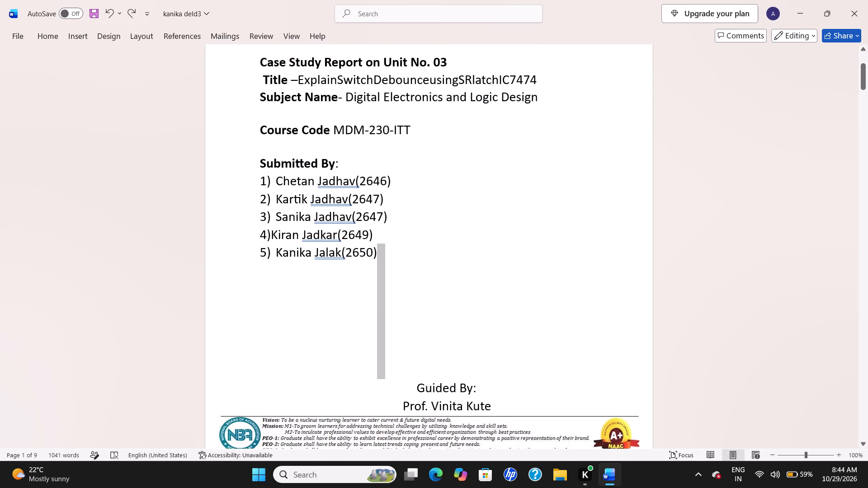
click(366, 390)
Separate the run-together words in the contents heading on page 2 so it reads "Table of Content:".
scroll(366, 390, down, 3)
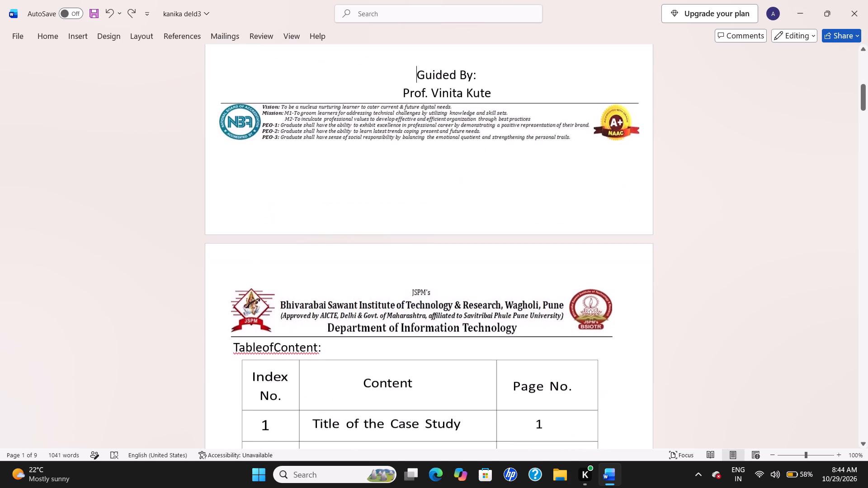
scroll(366, 390, down, 1)
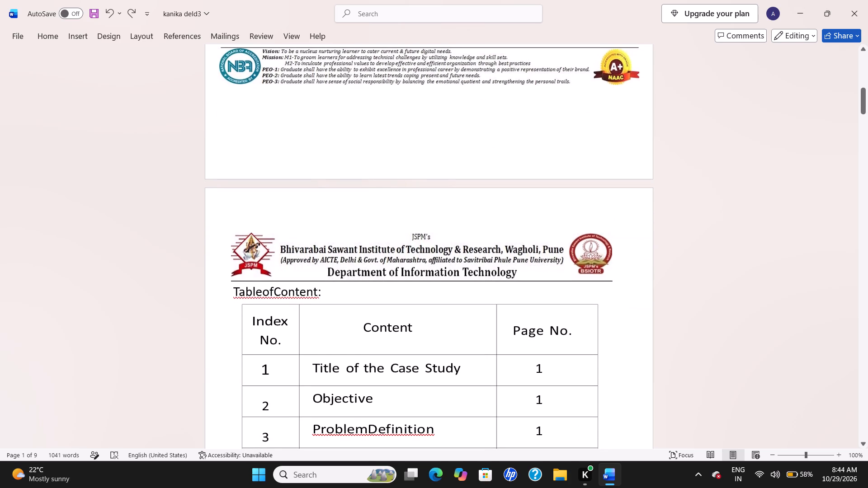
click(265, 292)
key(space)
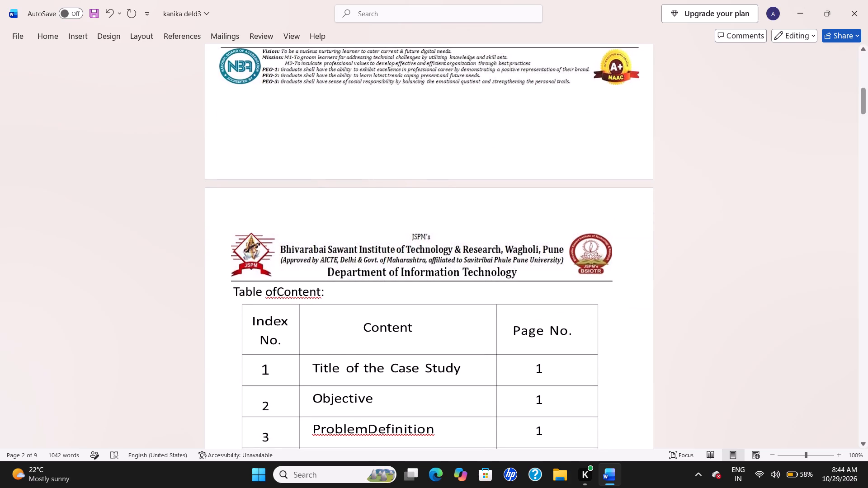
click(274, 291)
key(Right)
key(space)
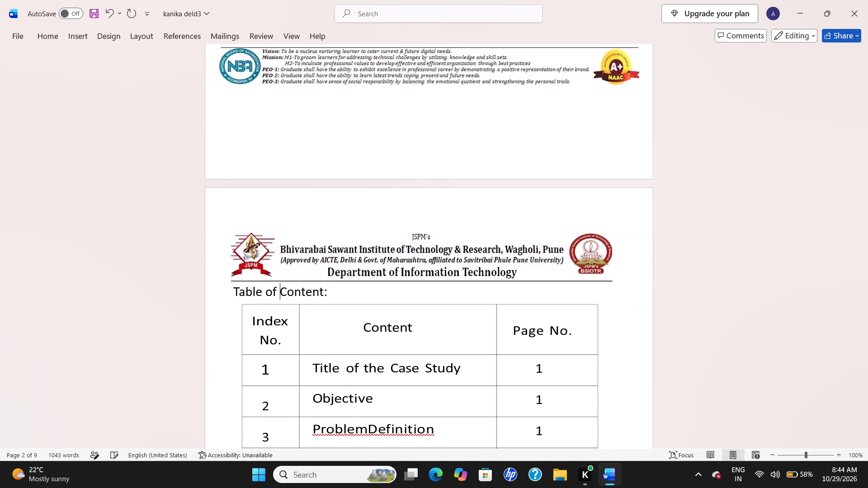
Move the lower table grid holding rows 6 to 8 up slightly so it meets the border under row 5.
scroll(274, 291, down, 2)
scroll(323, 151, down, 1)
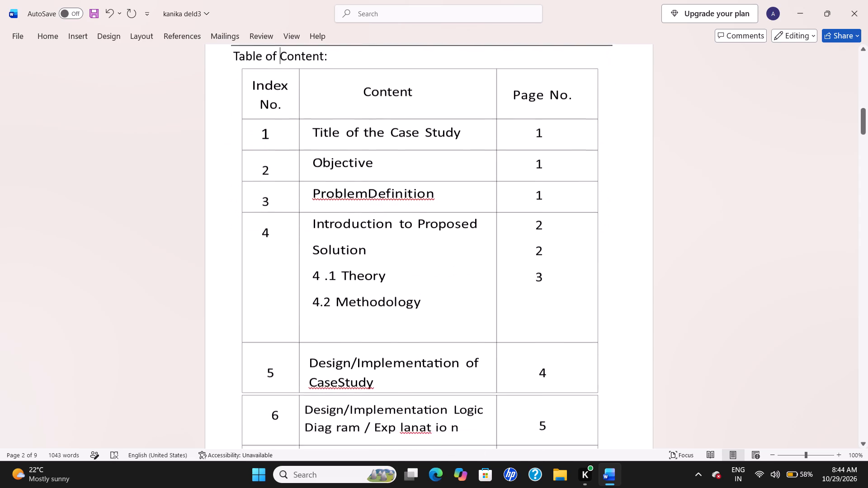
scroll(323, 151, down, 1)
click(306, 309)
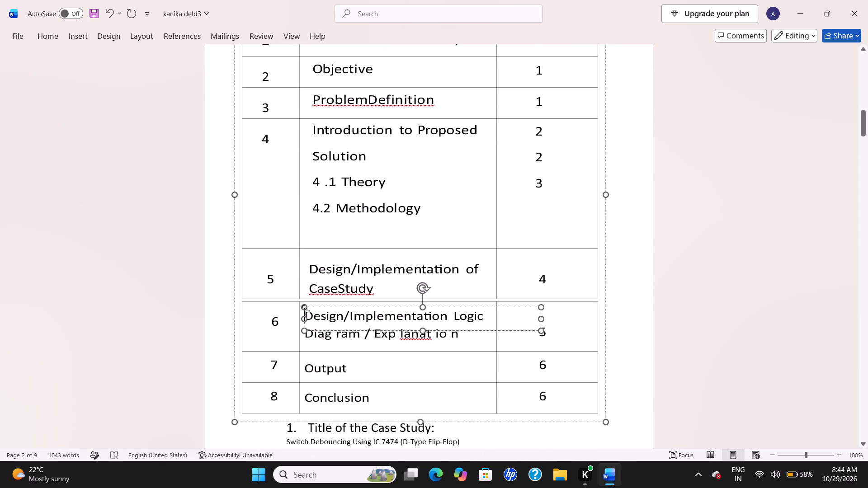
click(287, 303)
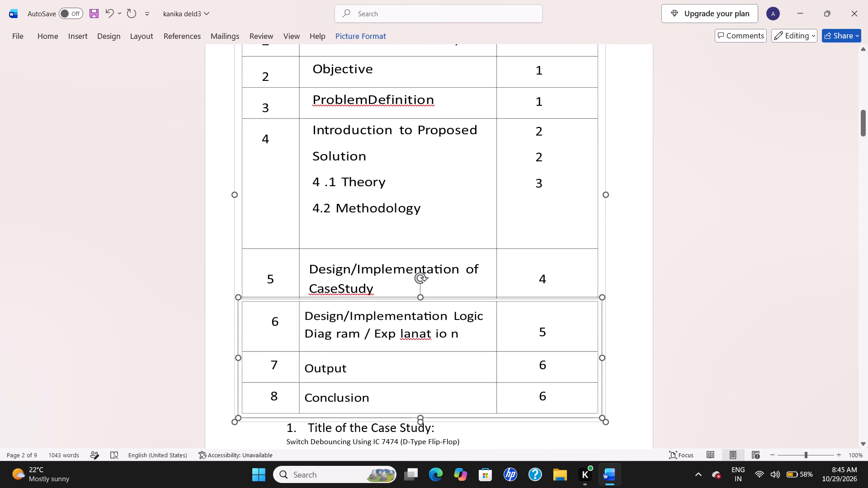
click(274, 308)
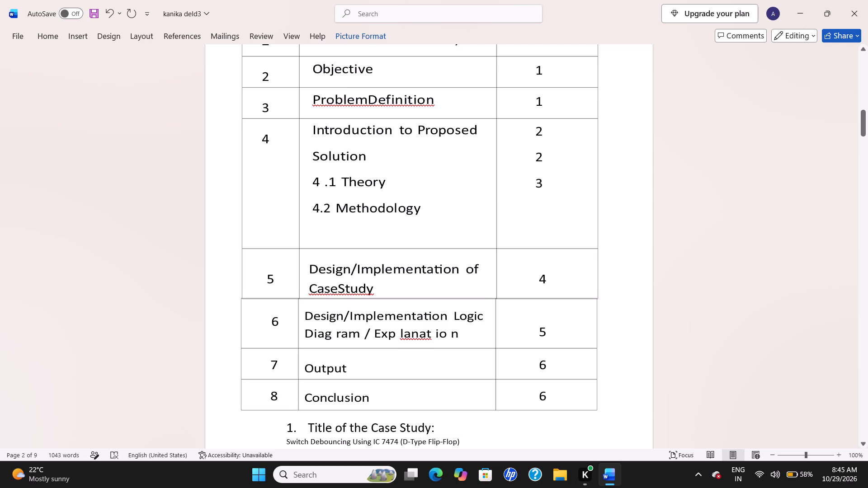
click(274, 305)
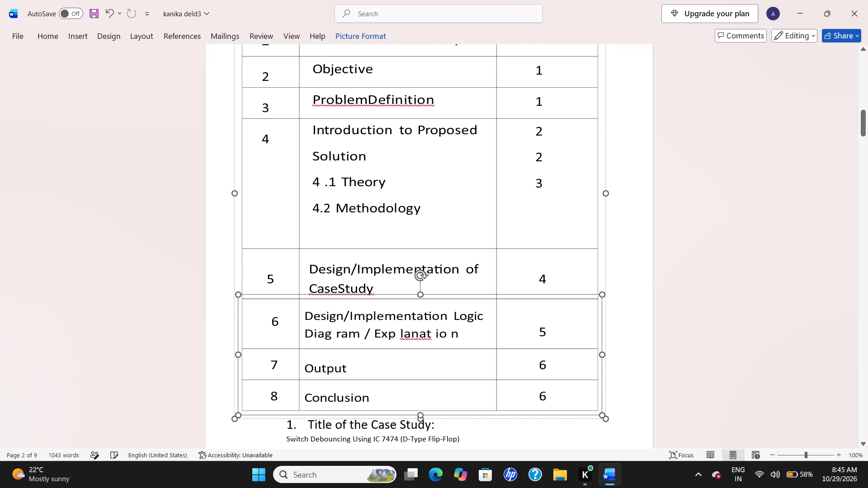
click(383, 366)
Insert a space in the row 3 entry of the contents table so it reads "Problem Definition".
scroll(383, 366, up, 1)
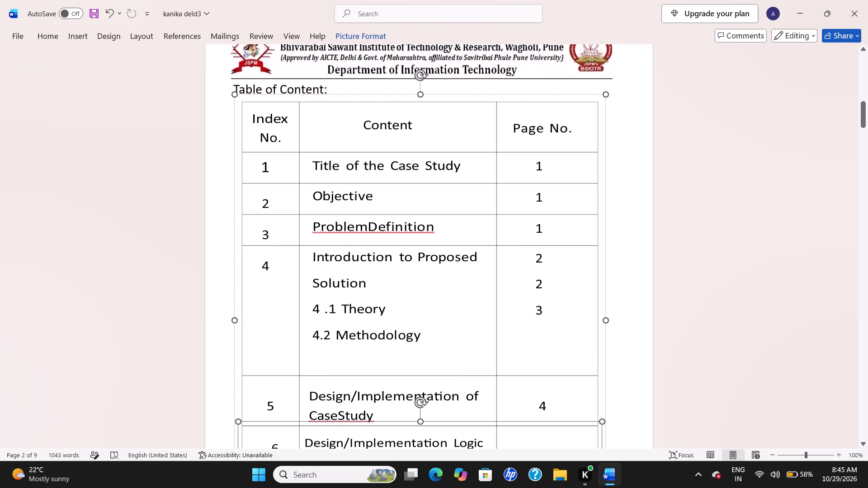
scroll(383, 366, up, 1)
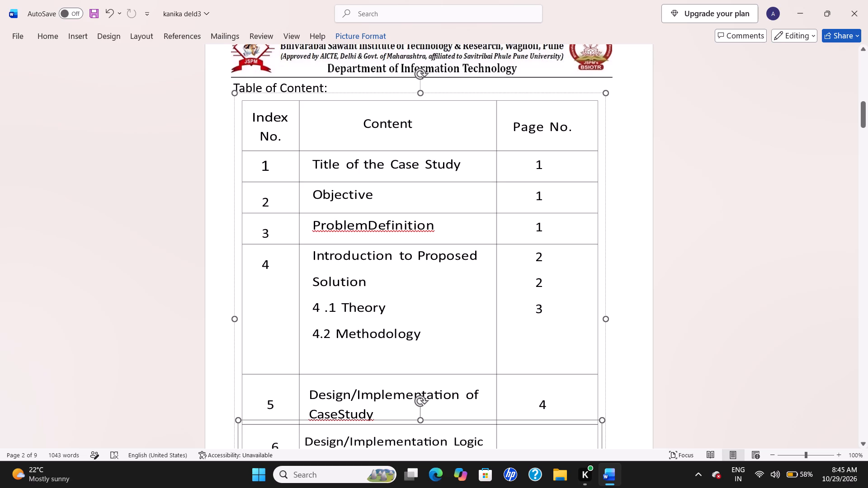
click(299, 370)
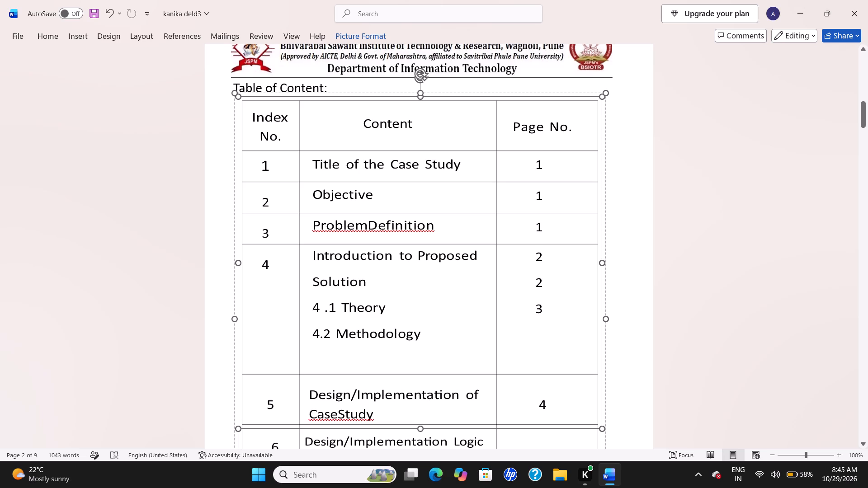
click(382, 239)
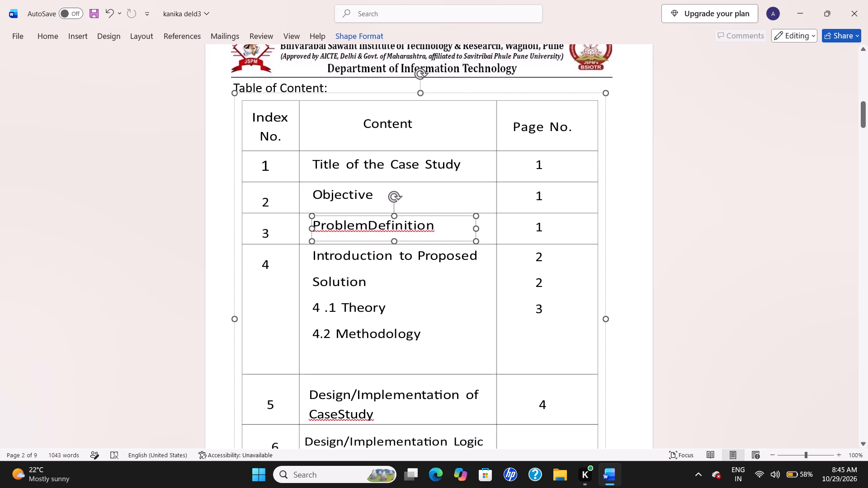
click(411, 206)
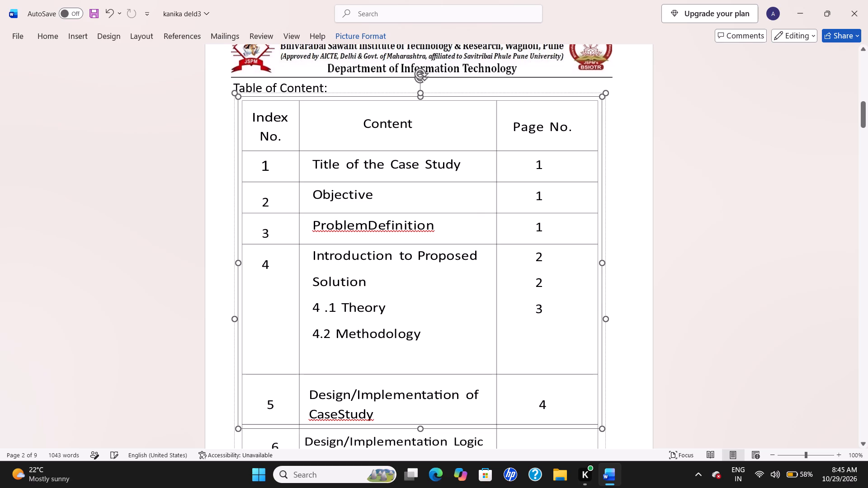
click(367, 227)
key(space)
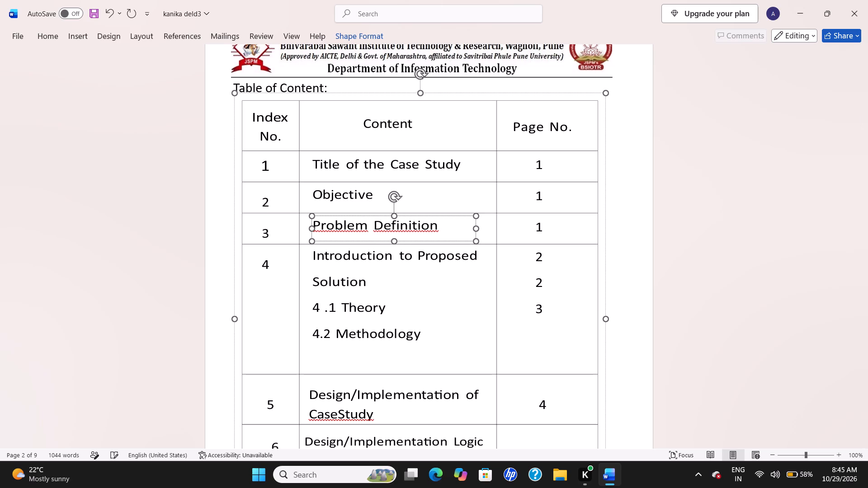
Move the "Title of the Case Study:" heading and its text below the contents table onto page 3, dropping the heading's automatic number.
scroll(367, 227, down, 2)
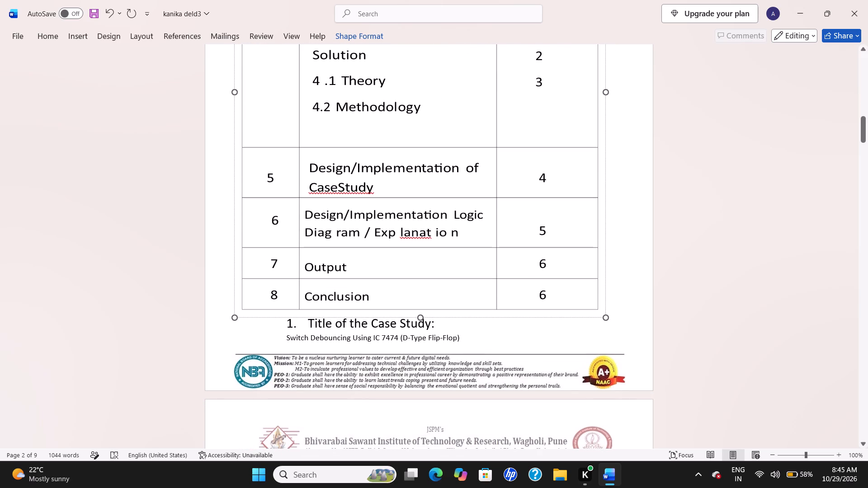
scroll(394, 222, down, 1)
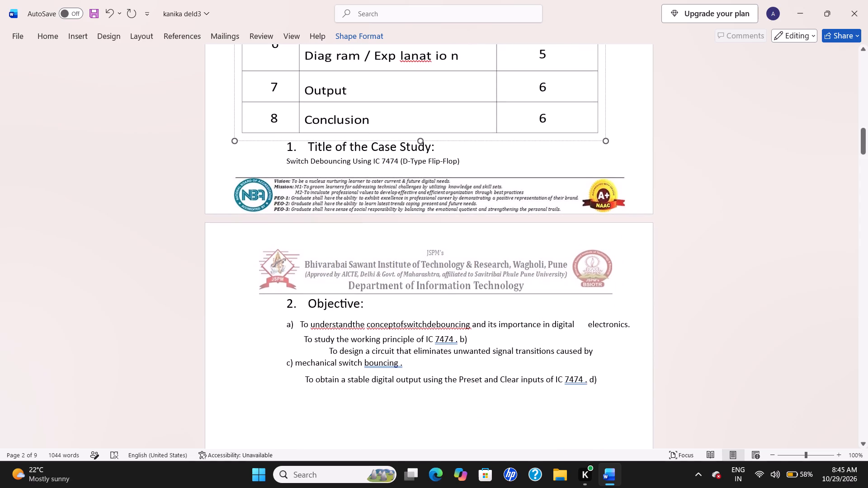
click(286, 151)
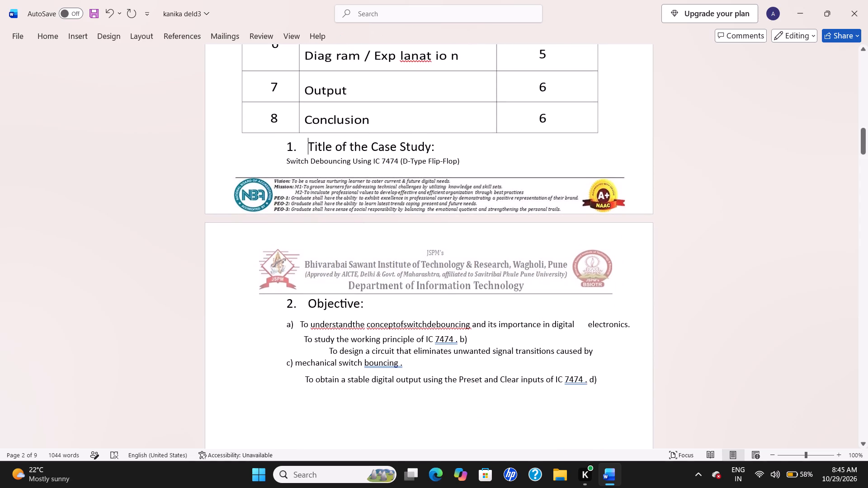
click(276, 148)
key(Left)
key(Return)
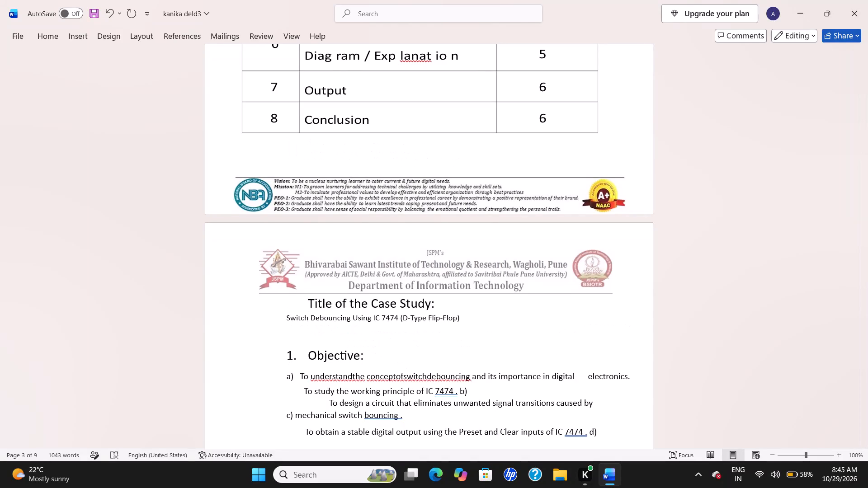
key(Return)
key(Return)
key(Return)
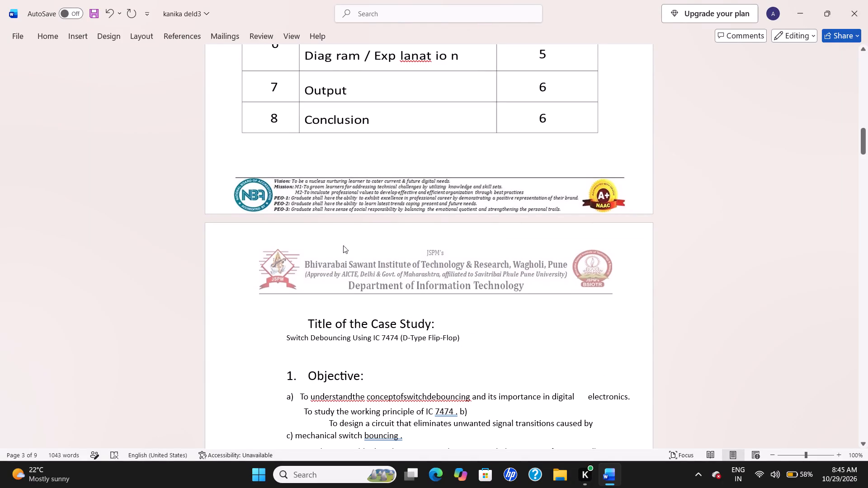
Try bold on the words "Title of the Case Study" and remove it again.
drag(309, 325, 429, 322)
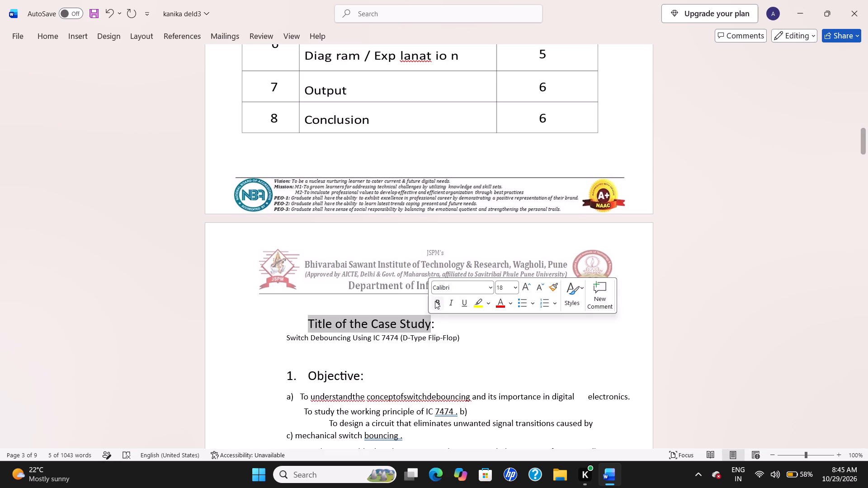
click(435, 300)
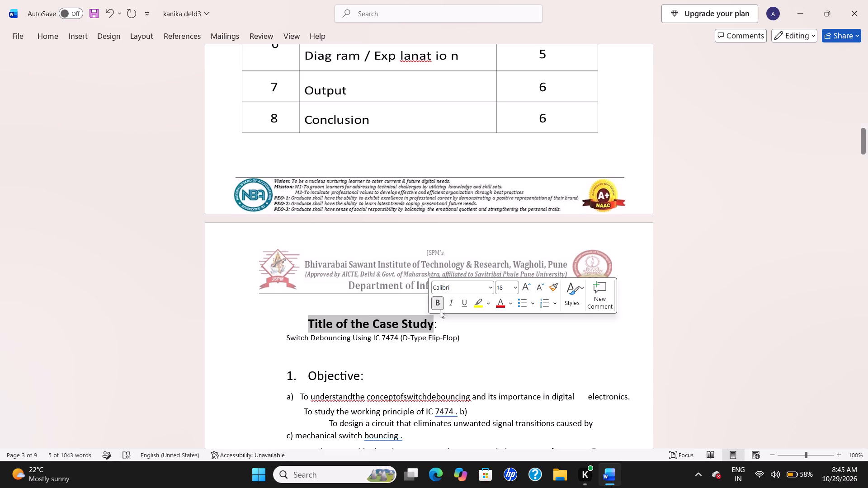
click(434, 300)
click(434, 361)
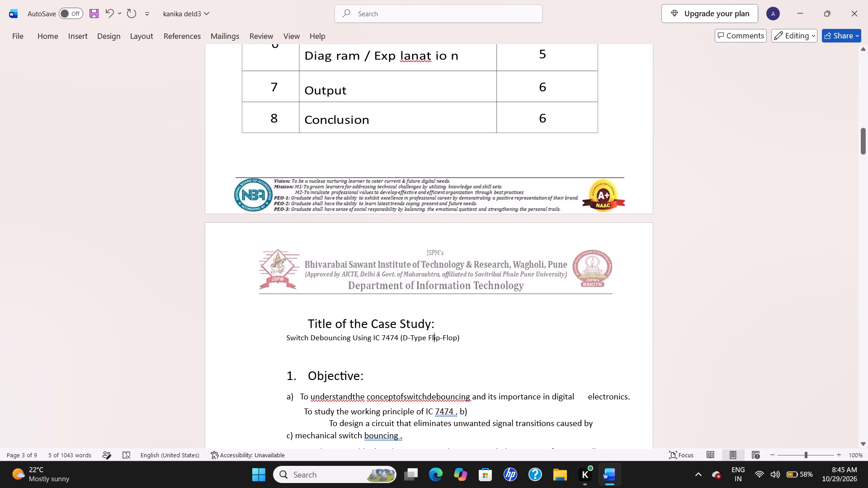
Set the font size of the line "Switch Debouncing Using IC 7474 (D-Type Flip-Flop)" to 12.
drag(283, 341, 401, 348)
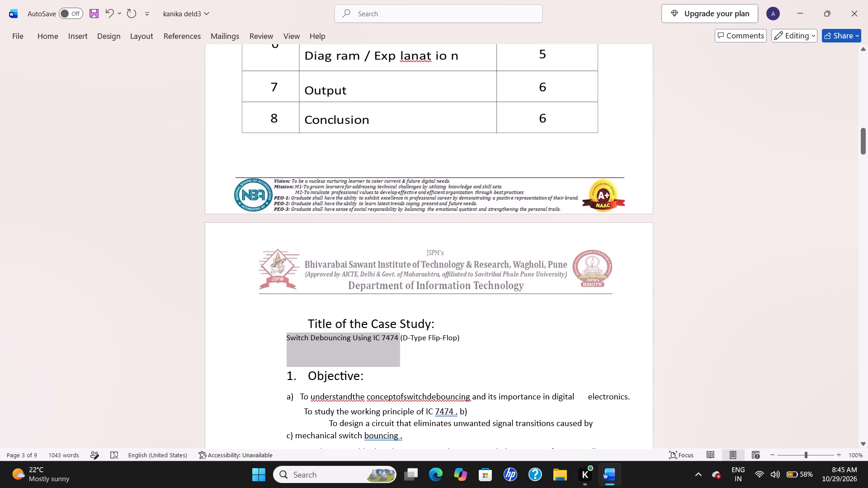
drag(401, 348, 466, 340)
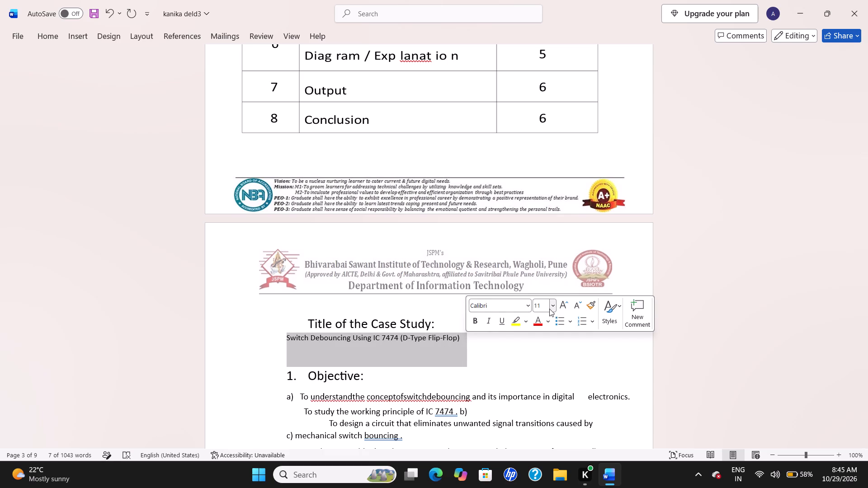
click(549, 309)
click(541, 138)
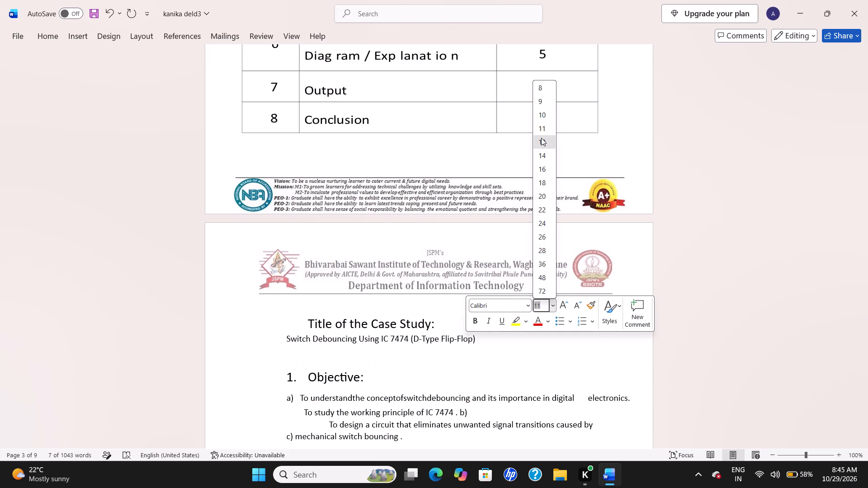
click(449, 361)
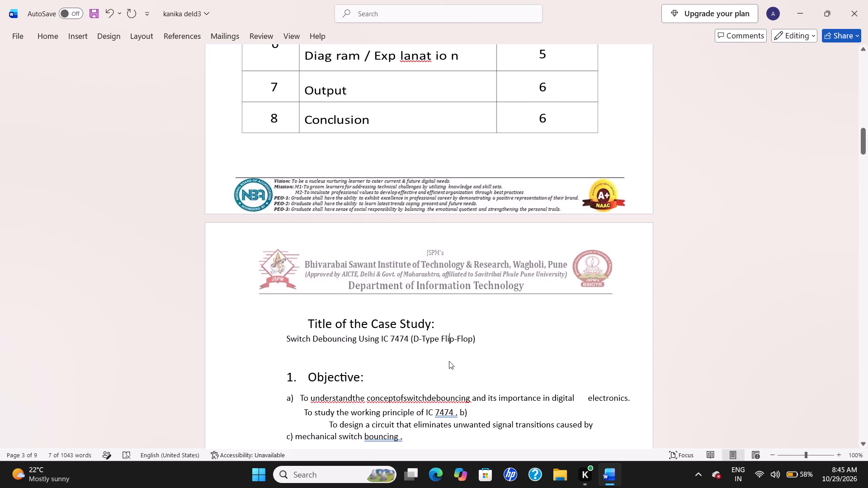
Set the font size of the heading words "Title of the Case Study" to 14.
drag(303, 322, 377, 328)
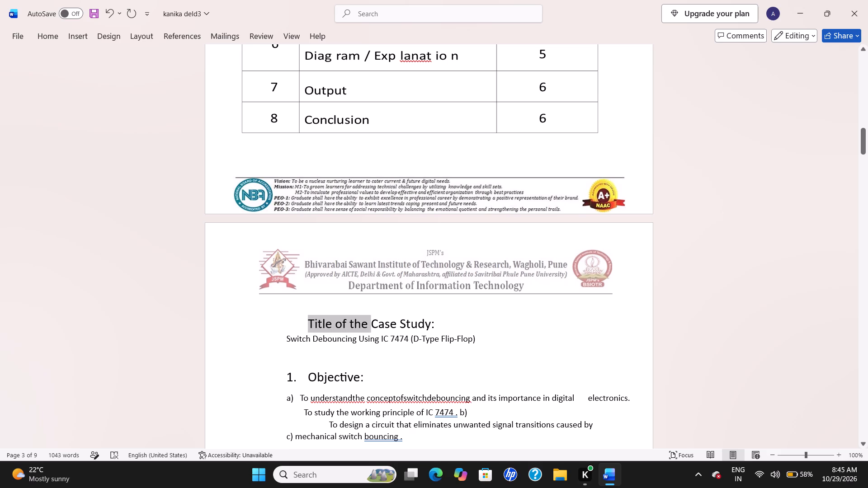
drag(377, 328, 413, 326)
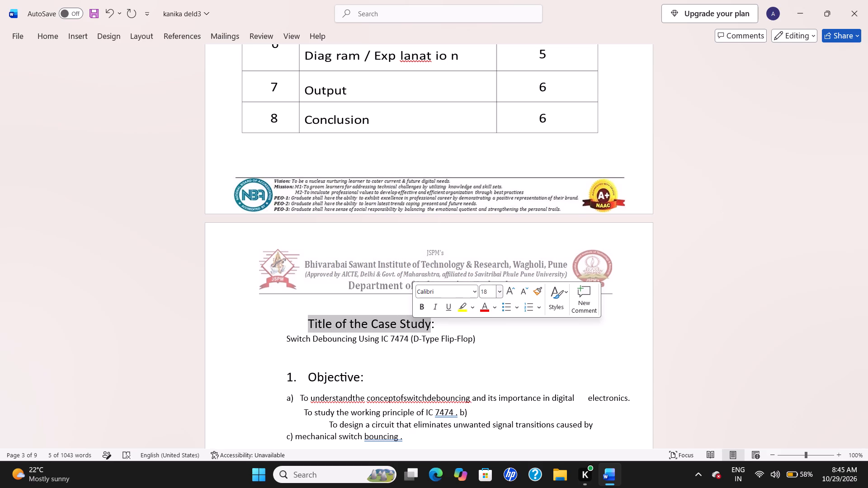
click(499, 290)
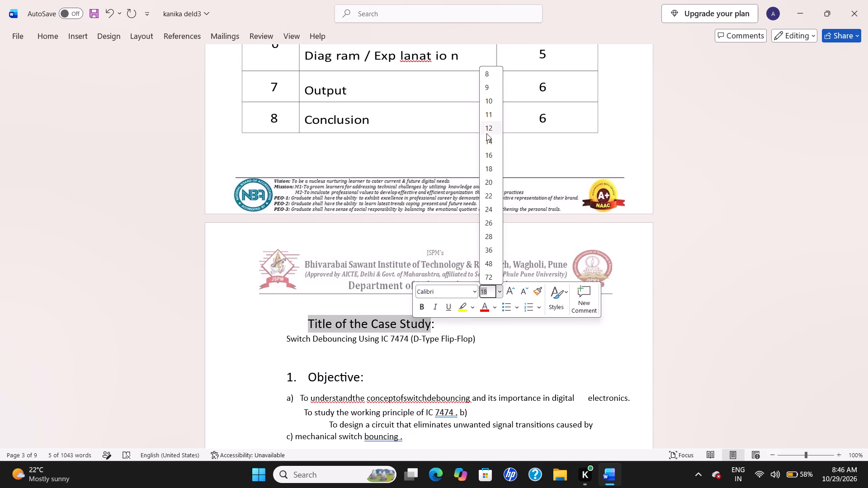
click(489, 145)
click(411, 277)
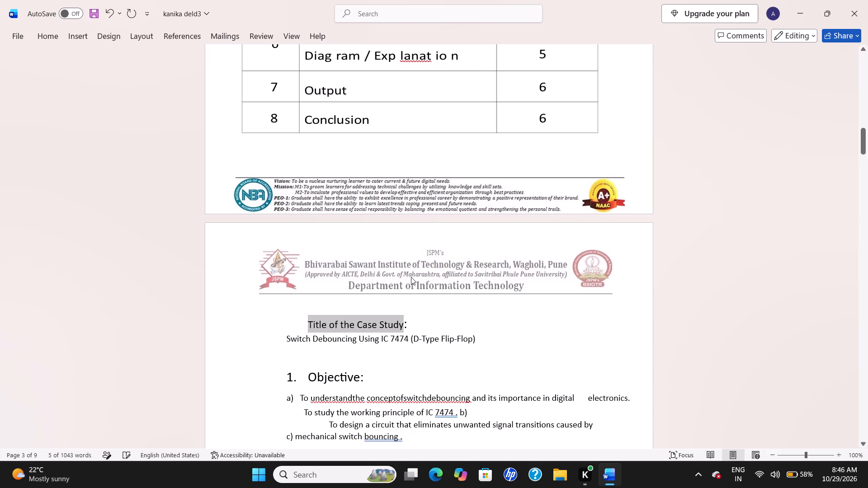
Remove the indent of the "Title of the Case Study:" heading, keeping one blank line above and one space before it.
click(298, 322)
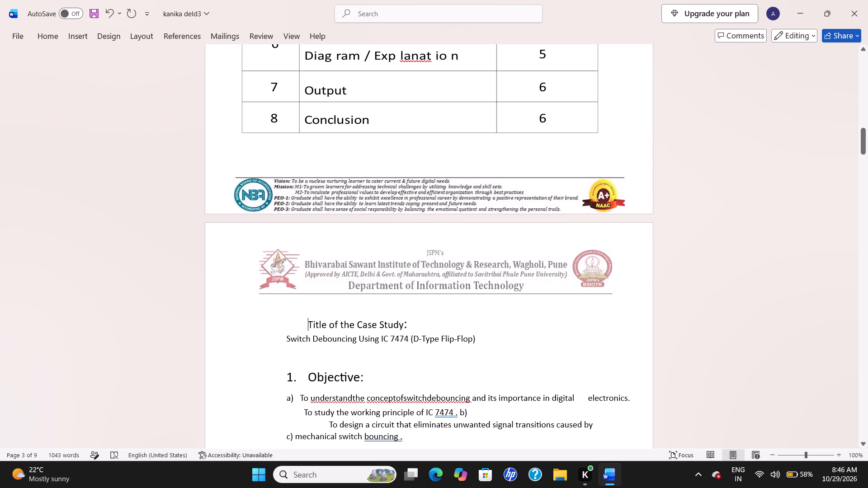
key(BackSpace)
key(BackSpace)
key(BackSpace)
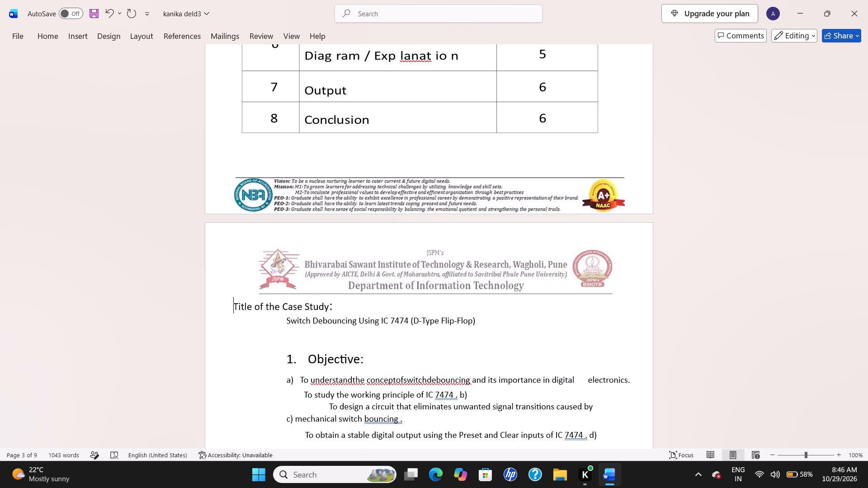
key(Return)
key(space)
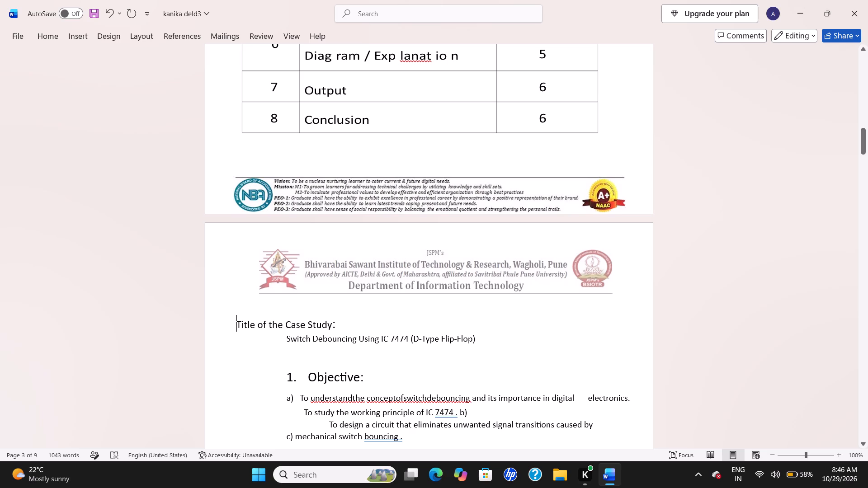
Remove the automatic number from the "Objective:" heading.
click(294, 376)
key(BackSpace)
Insert the number "1." in front of the "Title of the Case Study:" heading.
scroll(294, 376, up, 1)
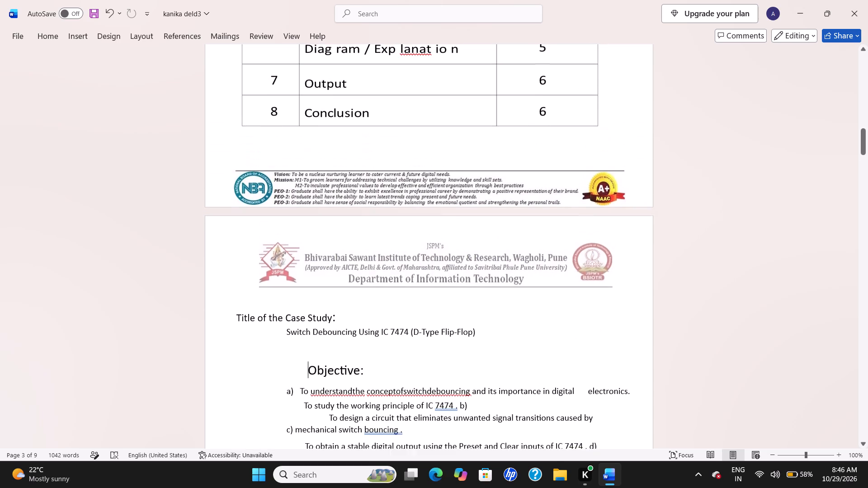
scroll(294, 376, down, 6)
scroll(294, 376, up, 1)
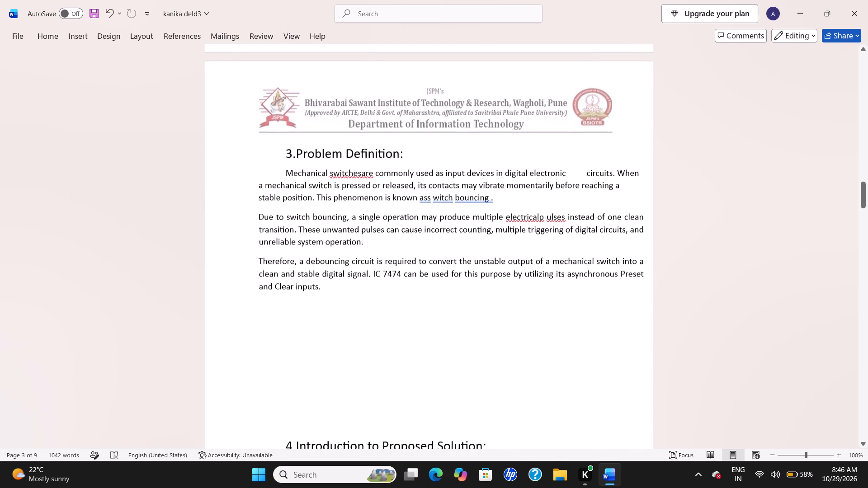
scroll(294, 376, up, 1)
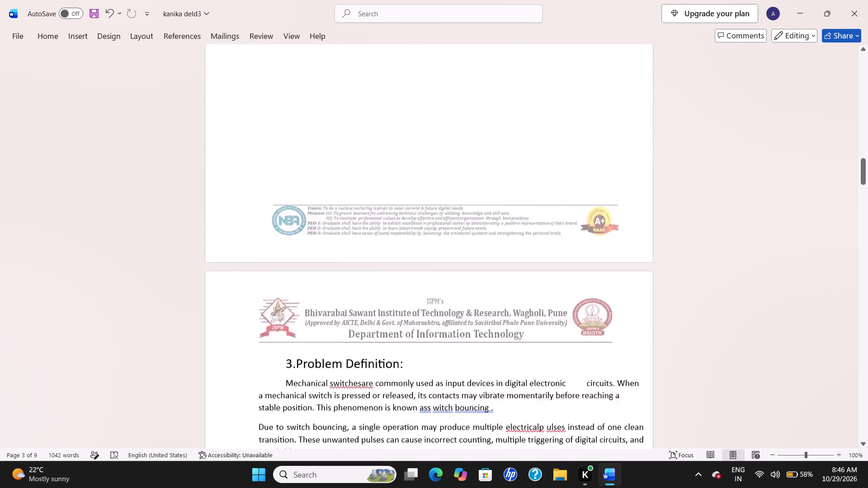
scroll(294, 376, up, 2)
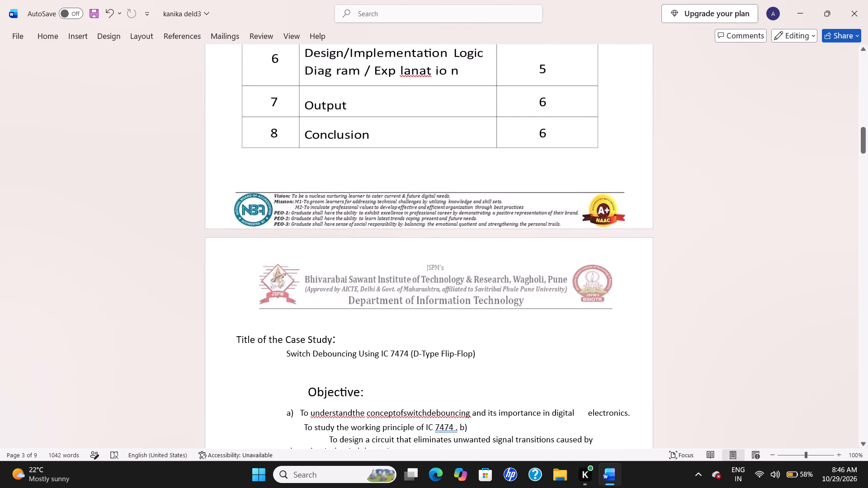
click(231, 338)
text(1.)
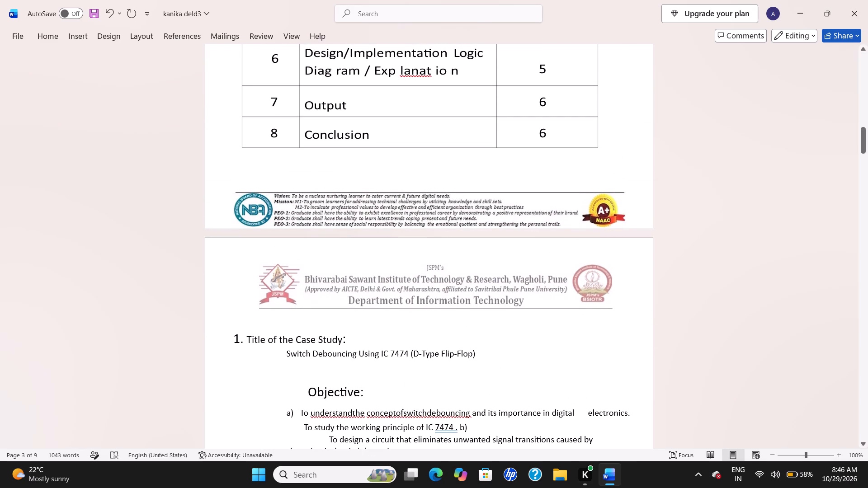
Make the words "Title of the Case Study" in the numbered heading bold.
drag(249, 344, 327, 337)
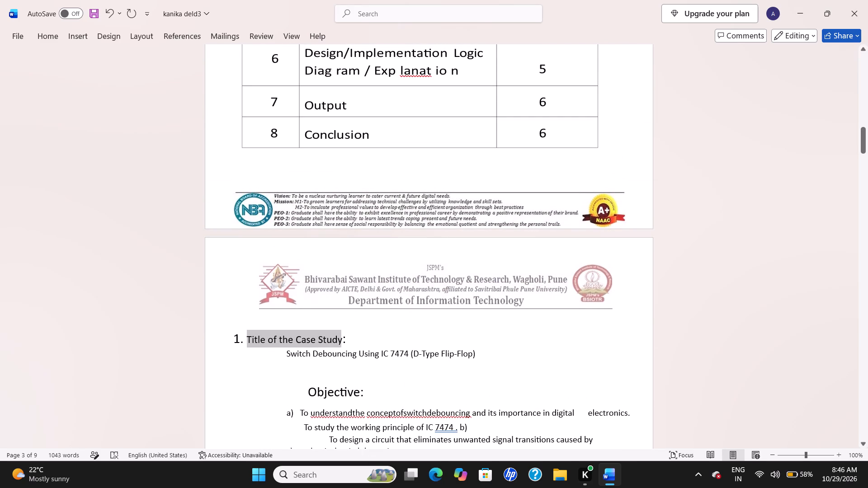
drag(327, 337, 334, 339)
click(340, 324)
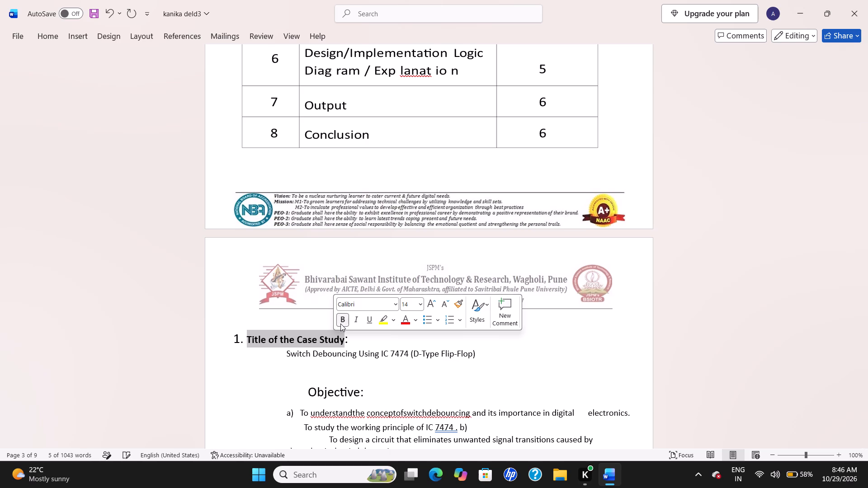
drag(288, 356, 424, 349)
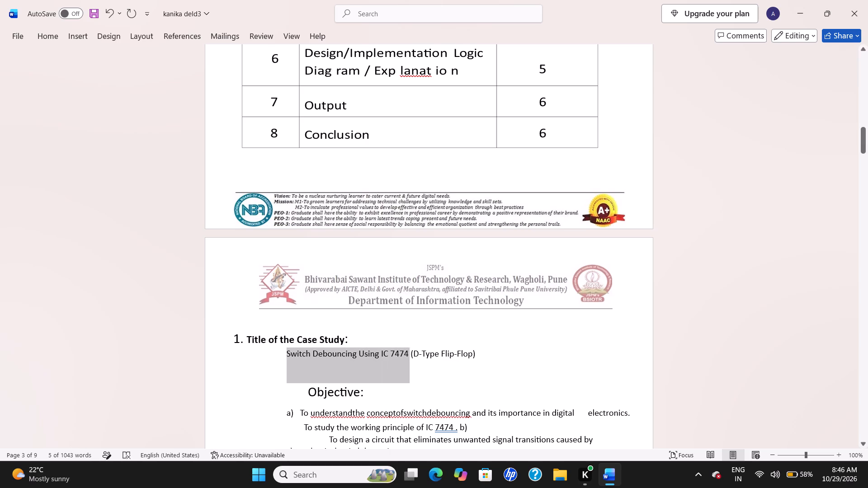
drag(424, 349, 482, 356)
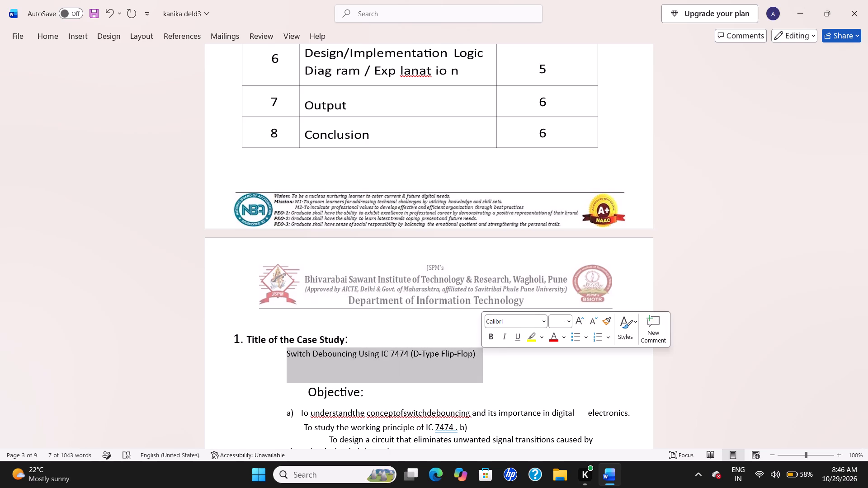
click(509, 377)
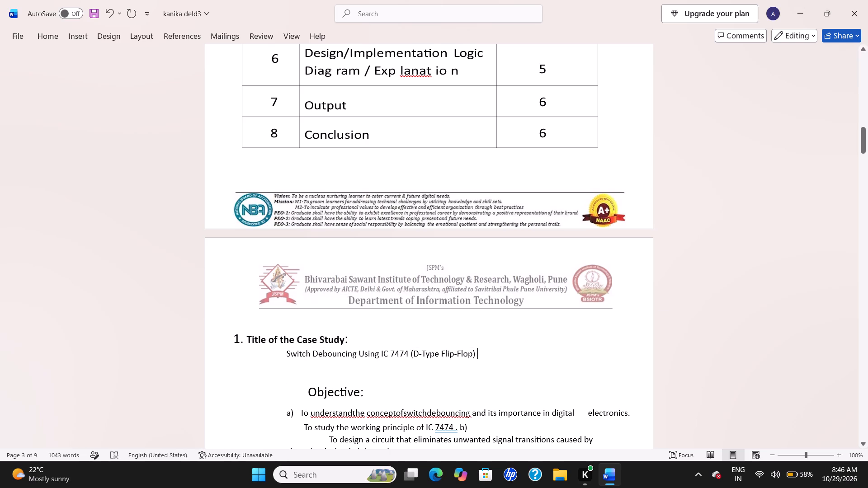
Apply a preset page margin setting from the "1. Title of the Case Study:" heading's section.
click(232, 338)
click(81, 40)
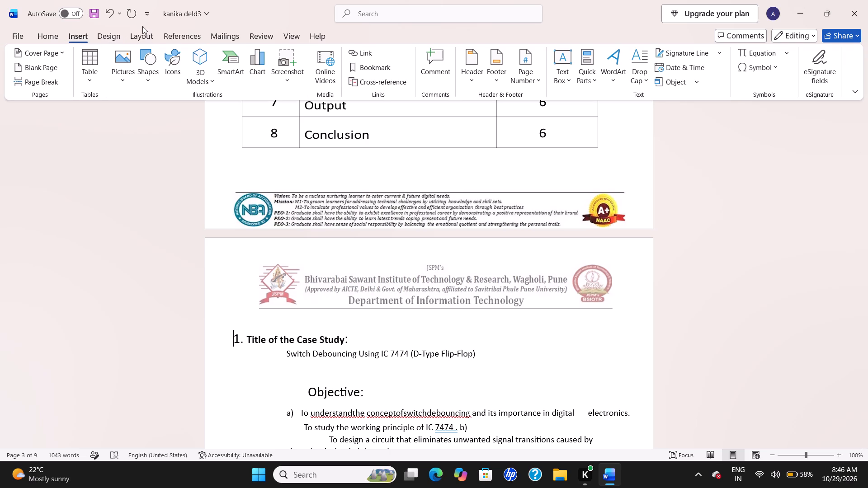
drag(142, 26, 141, 38)
click(141, 38)
drag(42, 63, 28, 65)
click(28, 65)
click(45, 148)
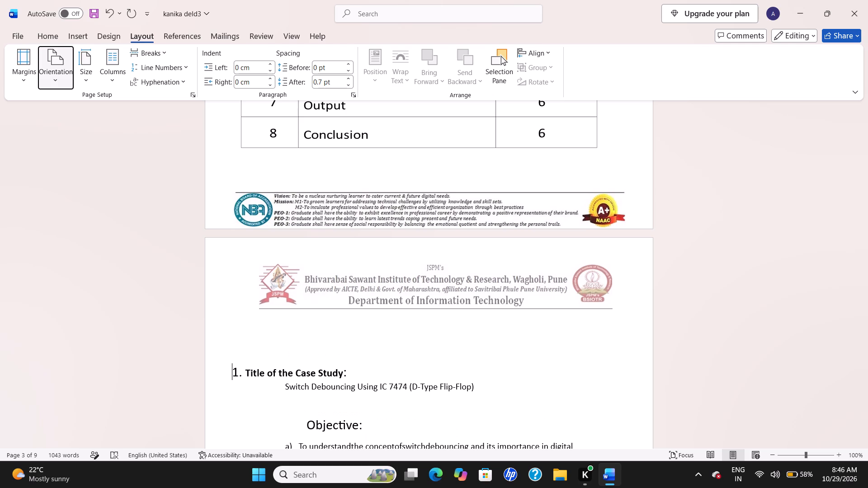
Look over the page layout from the cover page to the case study title and objective section.
scroll(45, 148, up, 6)
scroll(45, 148, right, 1)
scroll(45, 148, up, 1)
scroll(45, 148, down, 1)
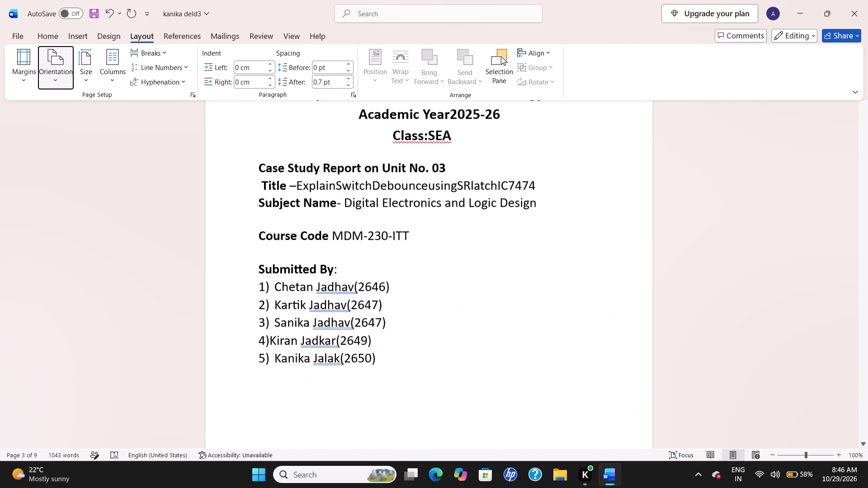
scroll(45, 148, down, 4)
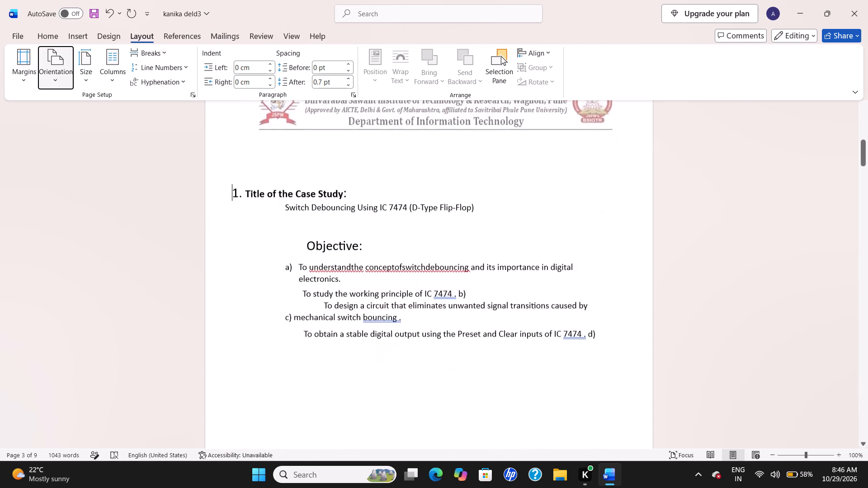
scroll(45, 148, down, 1)
scroll(45, 148, up, 3)
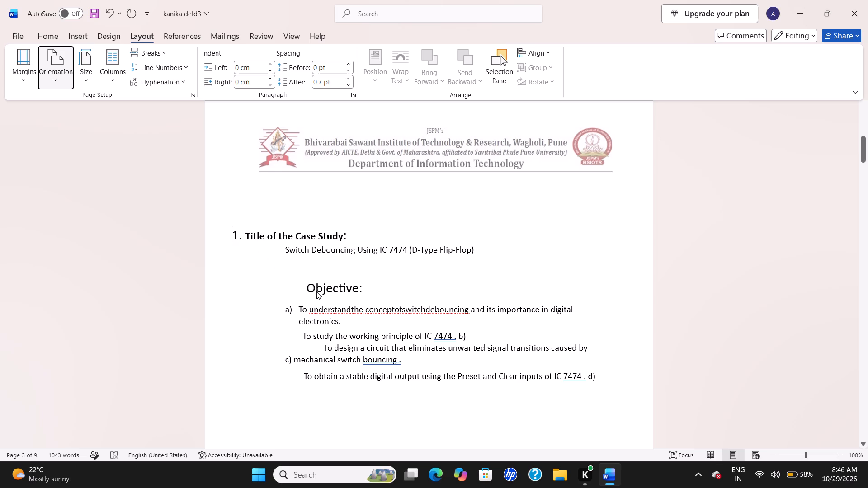
Place the "Switch Debouncing Using IC 7474 (D-Type Flip-Flop)" line directly under the title heading, with reduced indent and one leading space.
double_click(283, 253)
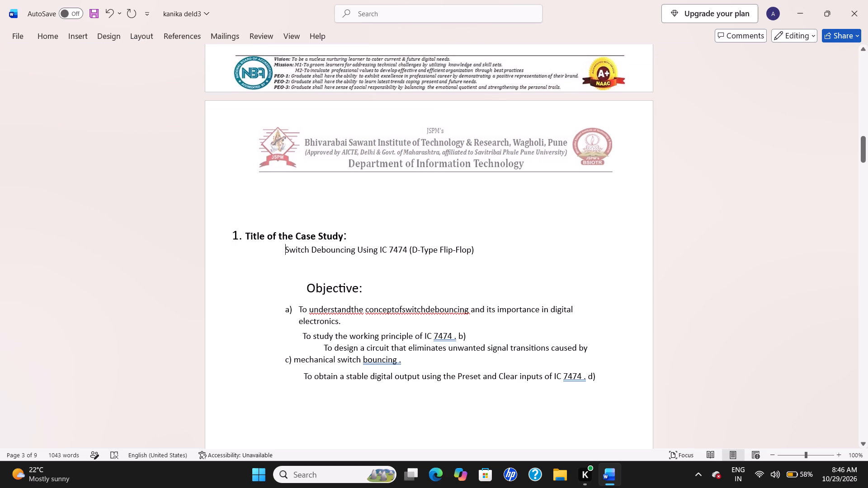
key(BackSpace)
key(BackSpace)
key(BackSpace)
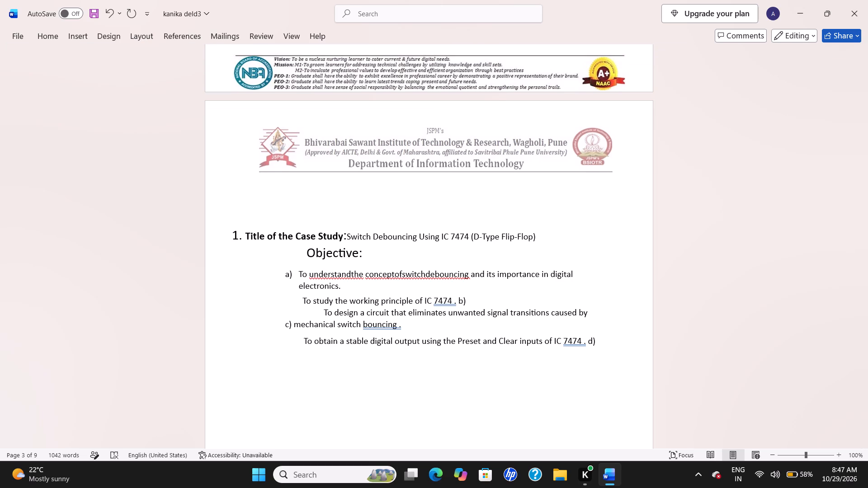
key(Return)
key(BackSpace)
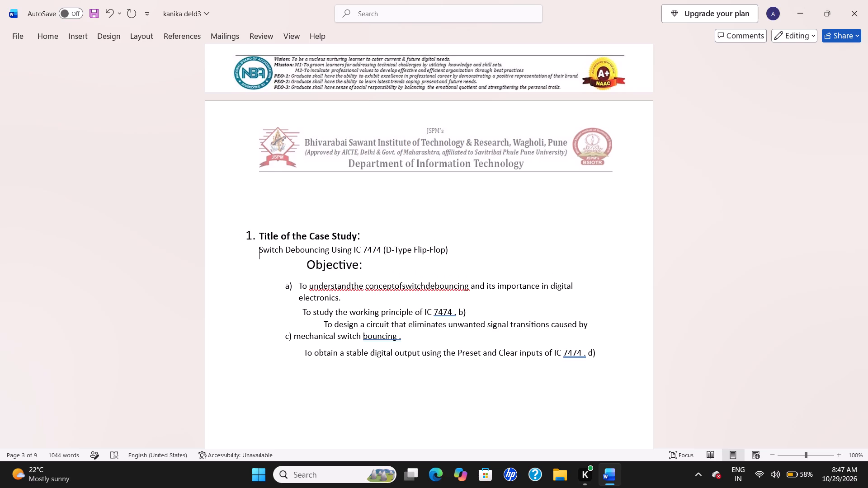
key(space)
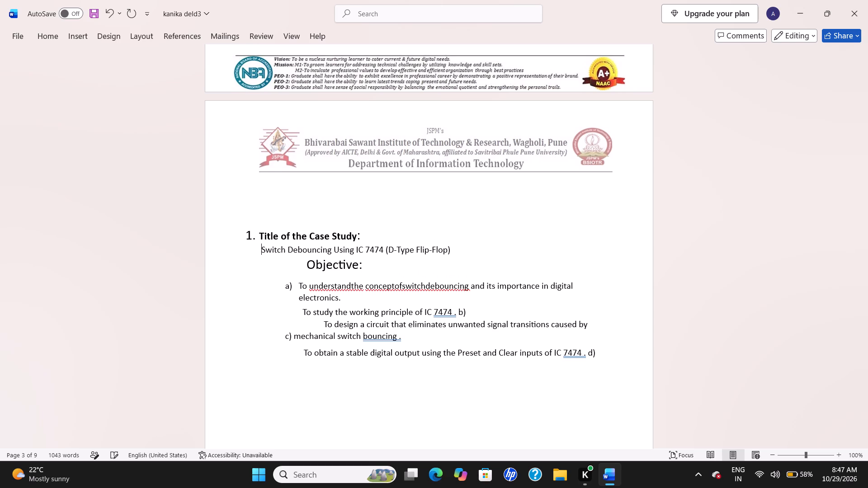
Reduce the empty space above the "1. Title of the Case Study:" heading to a single blank line.
click(260, 202)
key(BackSpace)
key(BackSpace)
key(BackSpace)
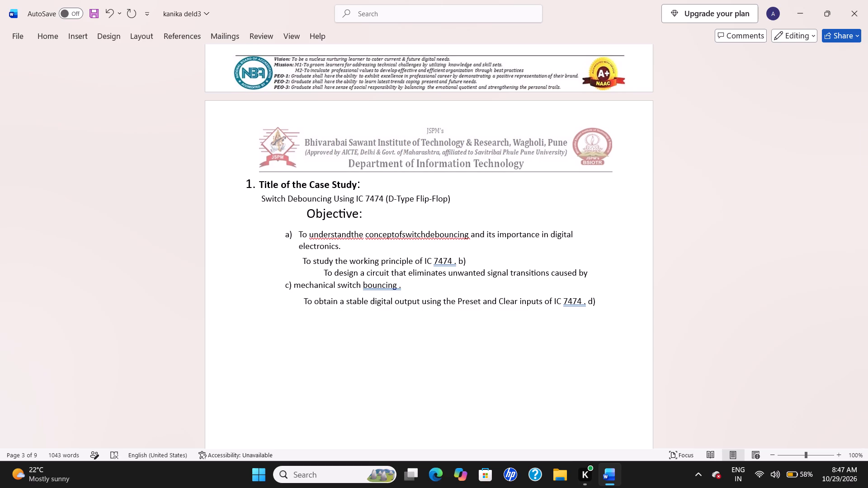
key(Return)
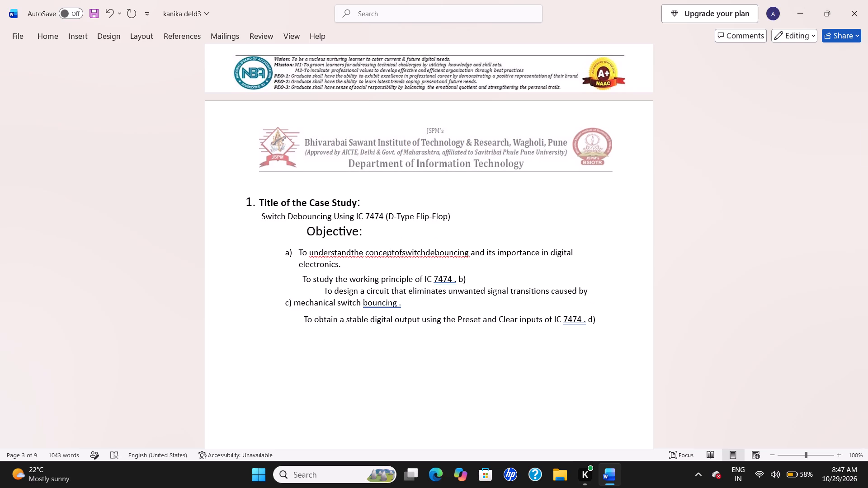
Make the "Objective:" heading bold and set its font size to 14.
drag(309, 234, 361, 230)
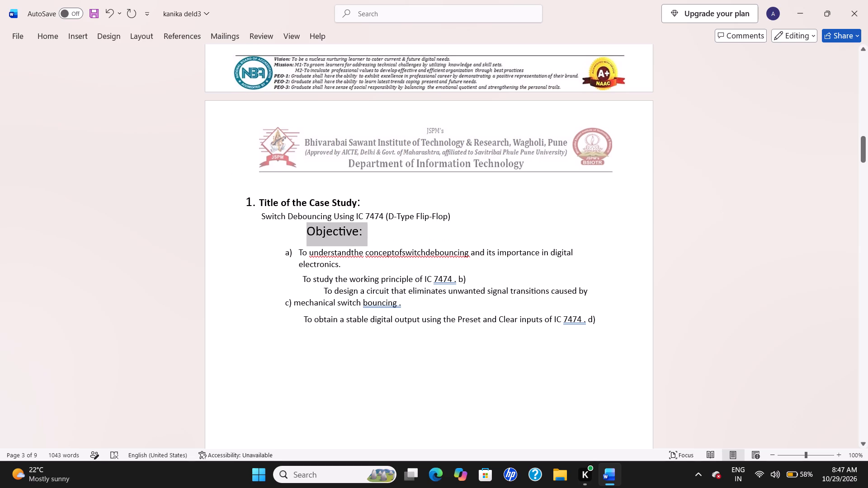
drag(361, 230, 361, 230)
click(371, 216)
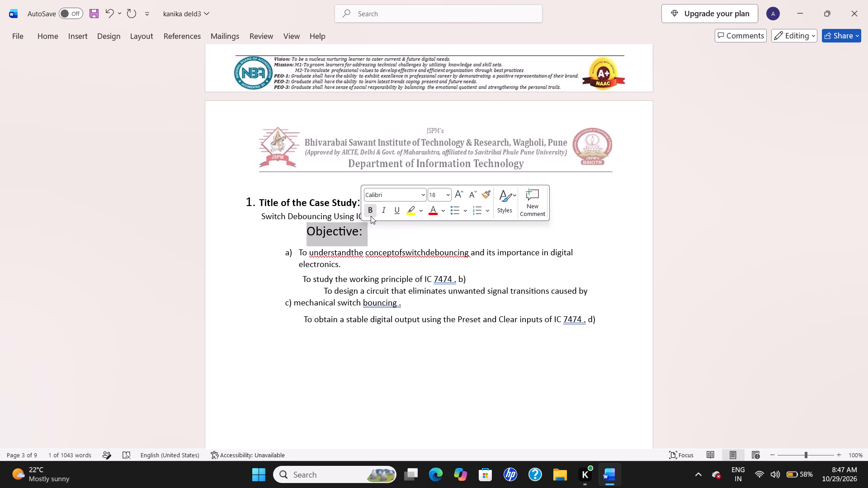
click(448, 193)
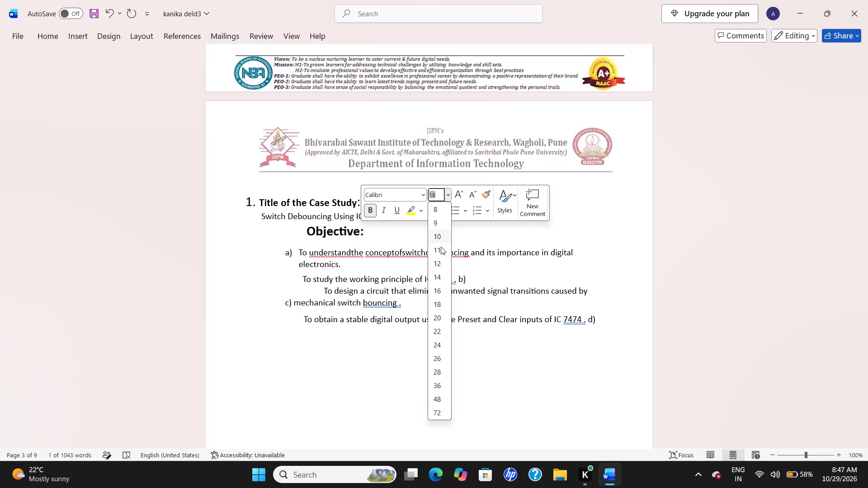
click(441, 275)
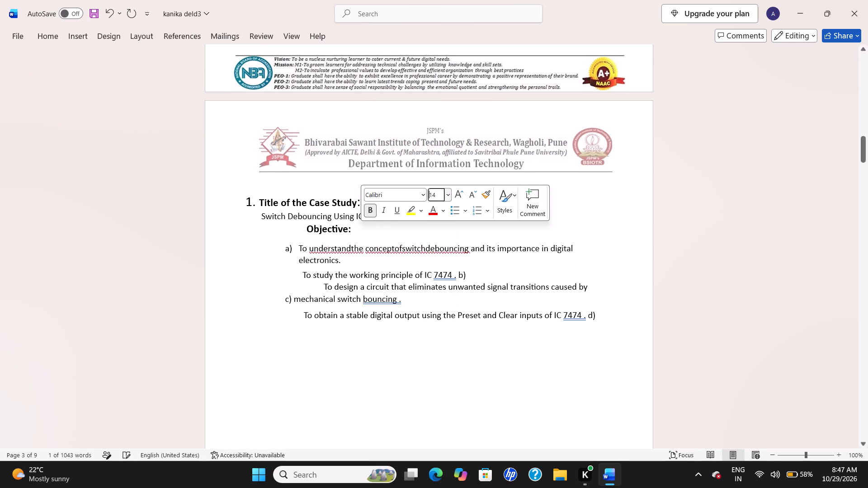
Remove the "Objective:" heading's indent, align it under heading 1 with leading spaces, and number it "2.".
click(299, 224)
key(BackSpace)
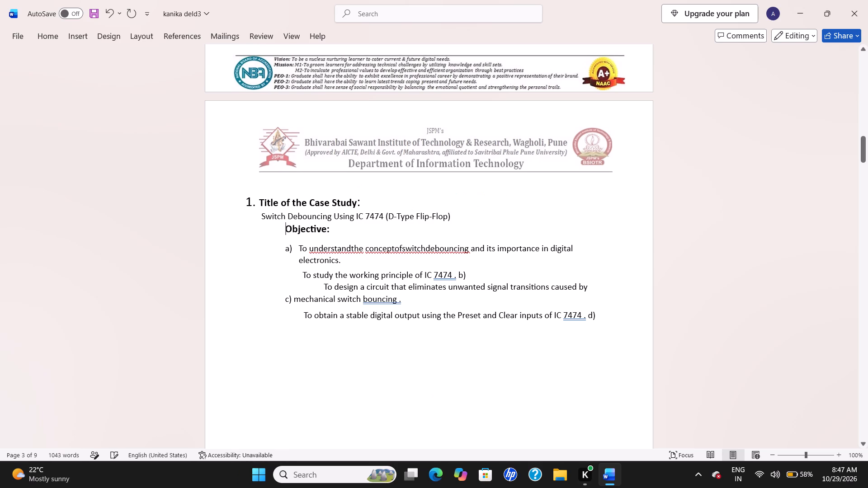
key(BackSpace)
key(space)
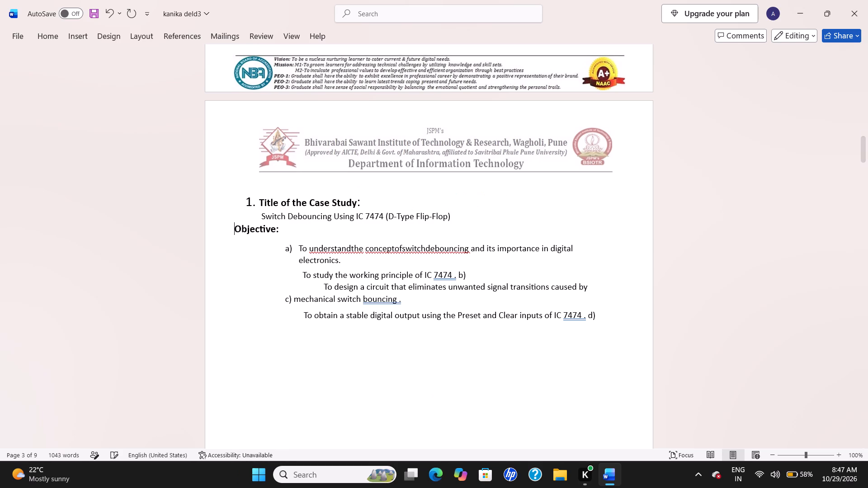
key(space)
key(space)
key(space)
key(space)
key(space)
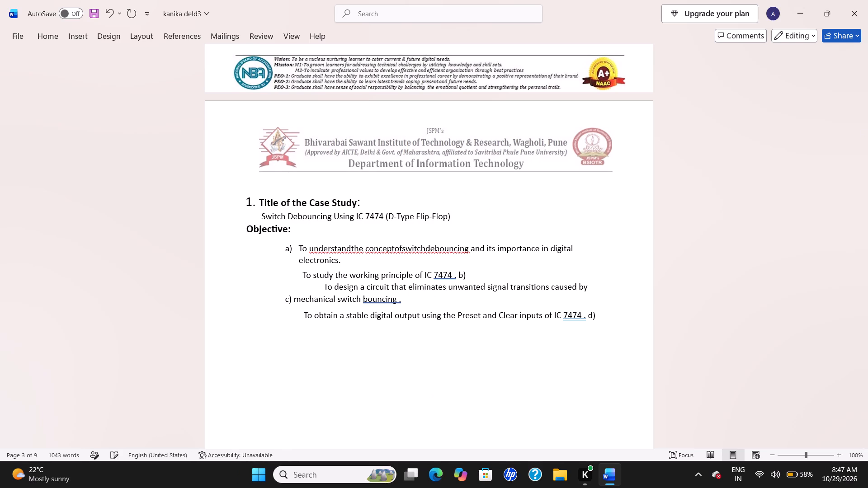
key(2)
key(period)
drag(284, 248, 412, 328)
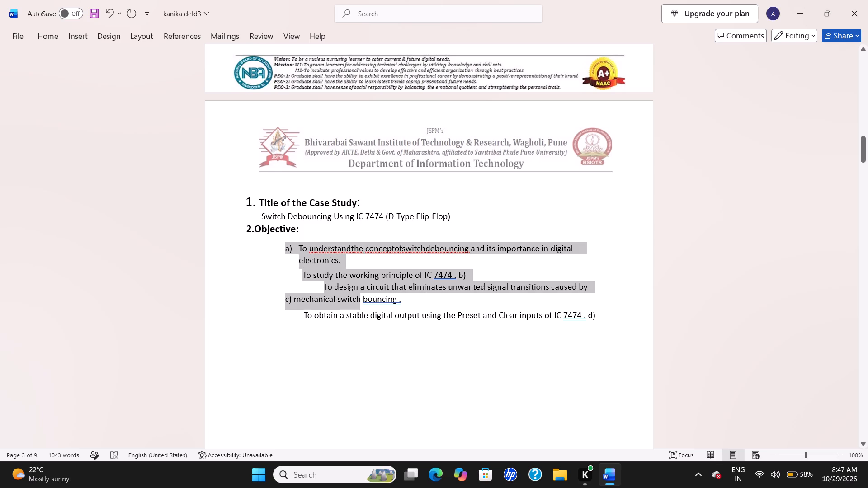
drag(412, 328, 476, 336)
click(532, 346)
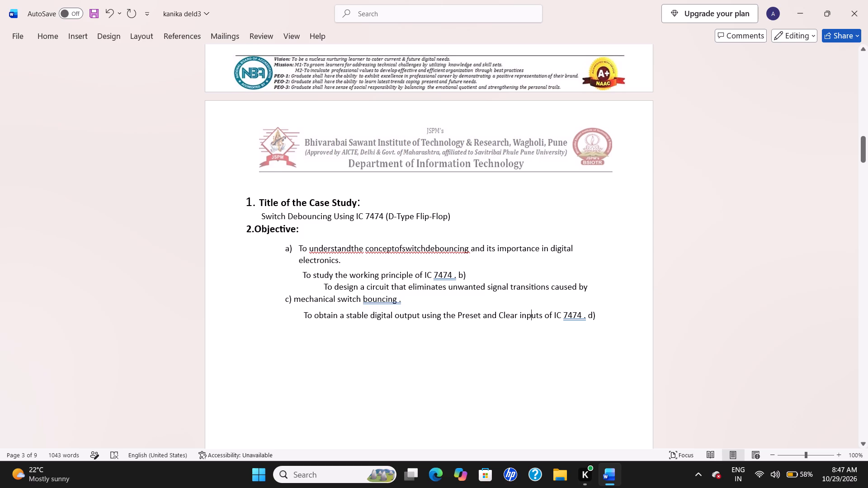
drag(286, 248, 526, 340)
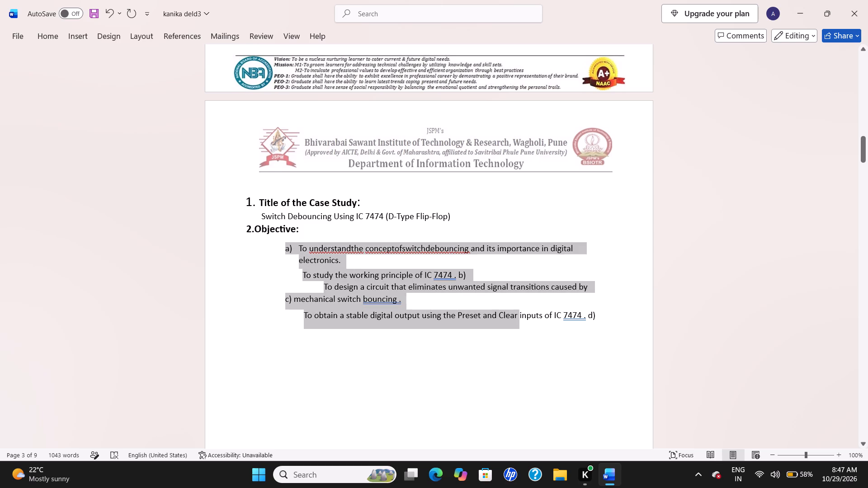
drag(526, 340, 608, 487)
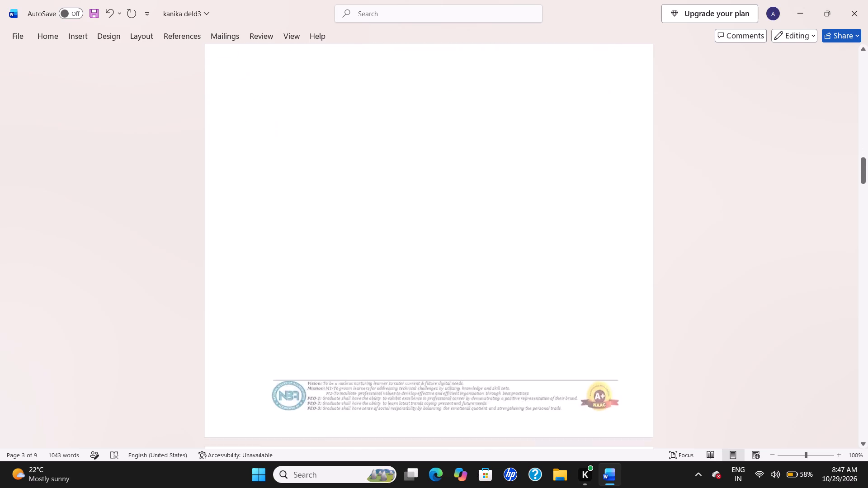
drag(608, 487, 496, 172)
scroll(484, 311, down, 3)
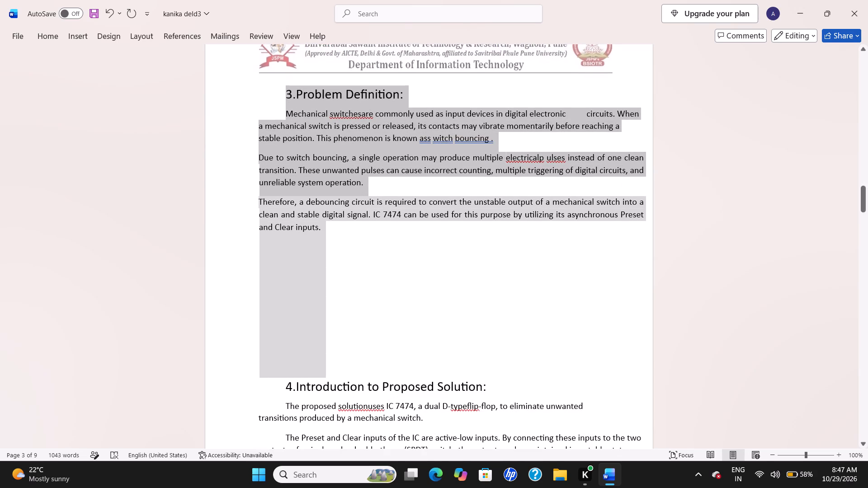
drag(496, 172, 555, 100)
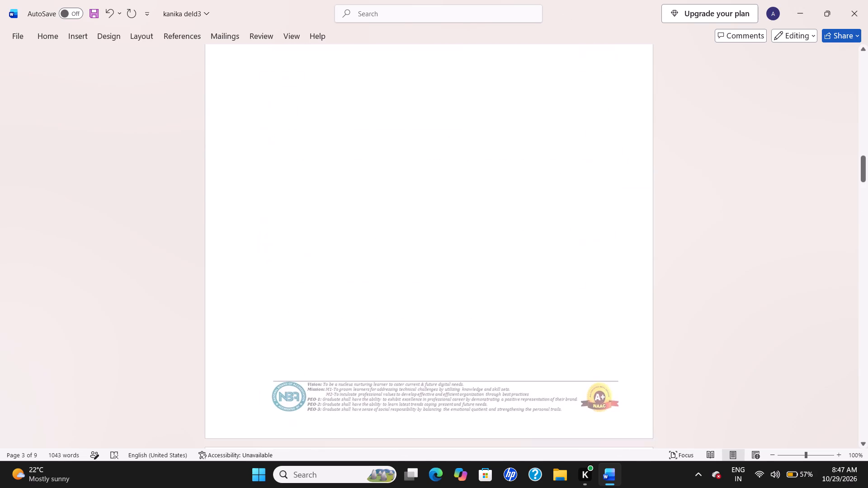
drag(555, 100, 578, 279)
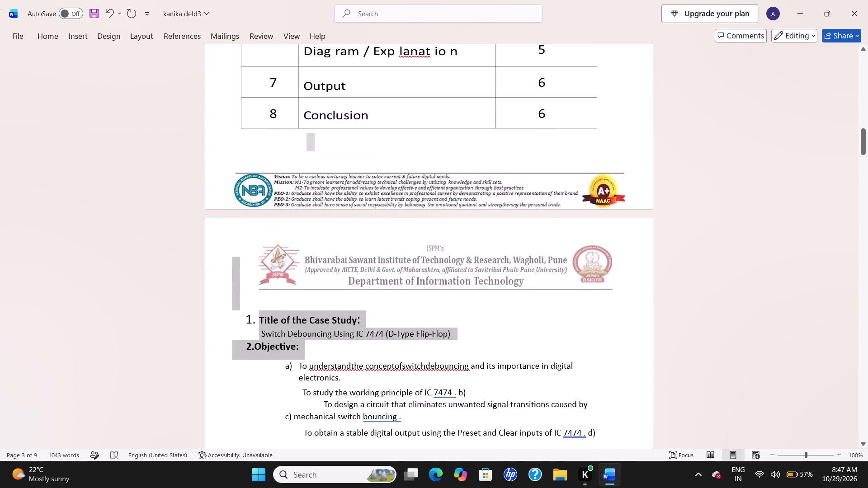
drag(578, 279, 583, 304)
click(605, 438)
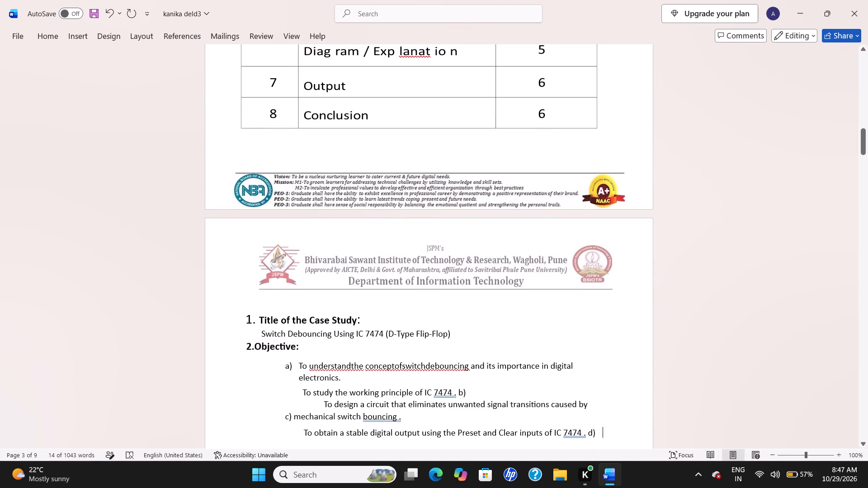
Delete the misplaced "d)" at the end of the last objective, about the Preset and Clear inputs.
scroll(605, 438, down, 1)
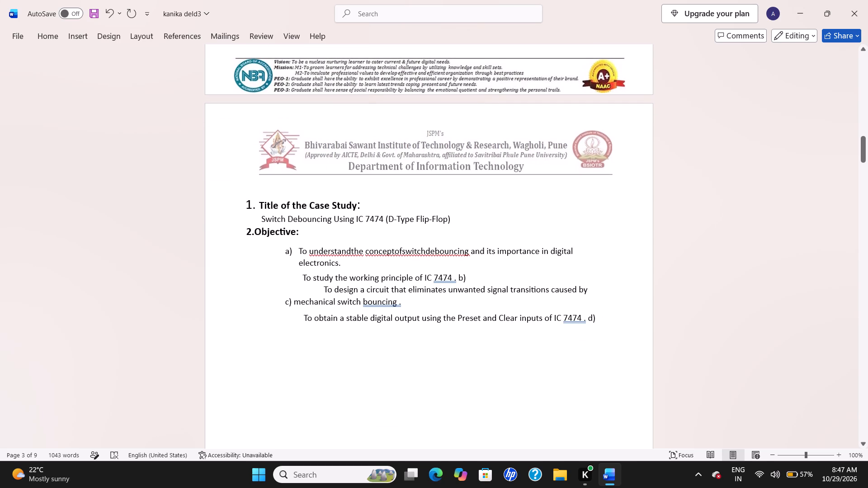
click(599, 319)
key(BackSpace)
key(BackSpace)
key(BackSpace)
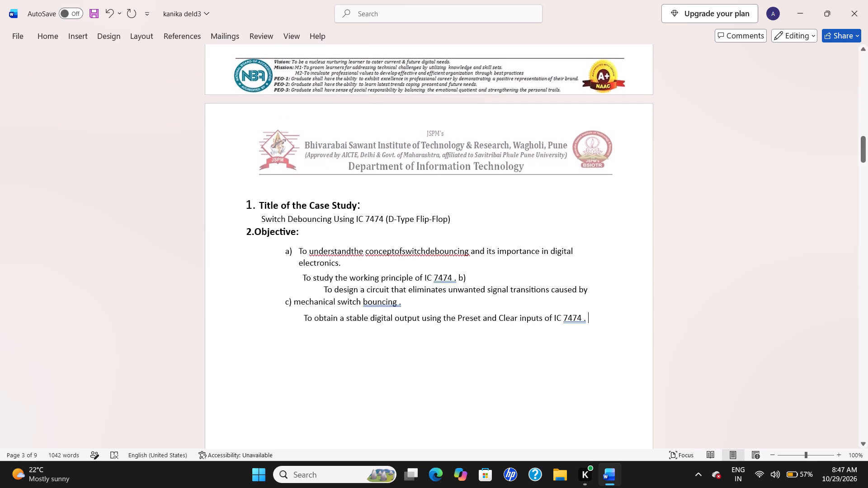
Break the misplaced "b)" onto its own line after "To study the working principle of IC 7474 .".
click(456, 277)
key(Return)
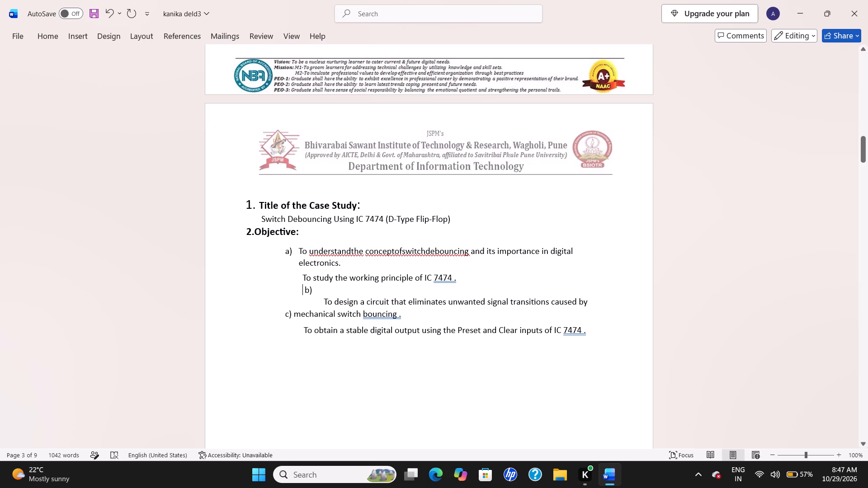
Try different paragraph alignments on all the objective lines under "2.Objective:" and leave them justified.
drag(283, 249, 459, 399)
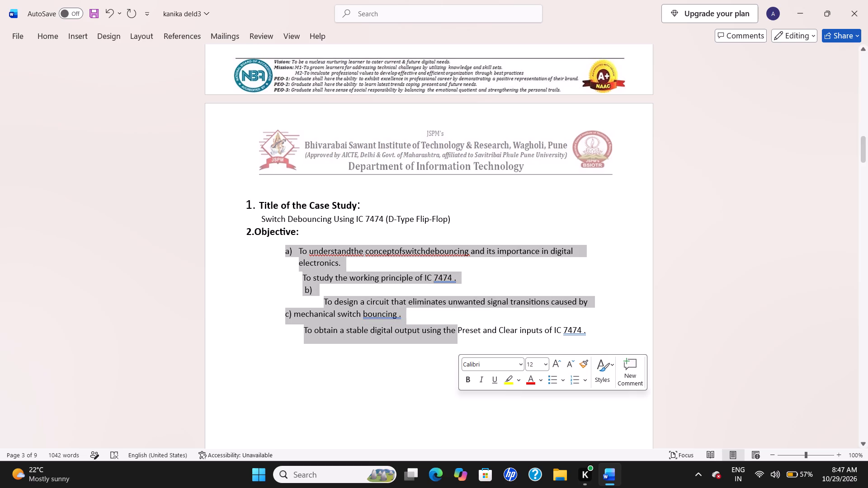
click(599, 346)
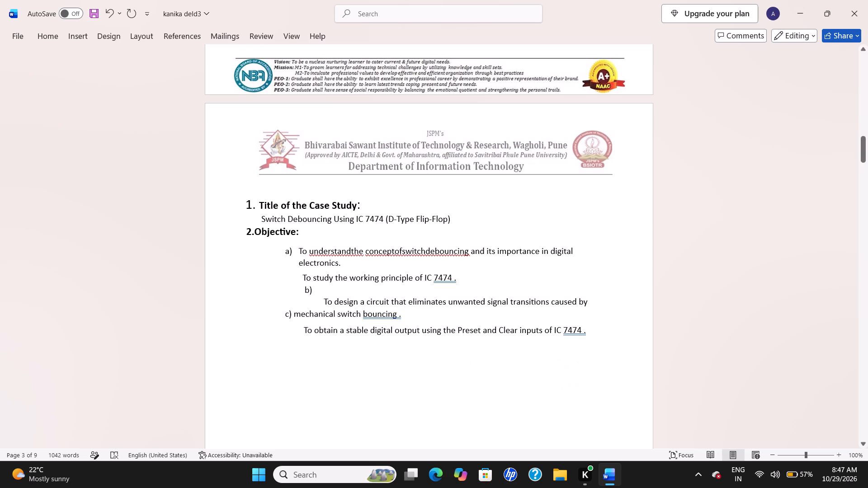
drag(285, 253, 625, 350)
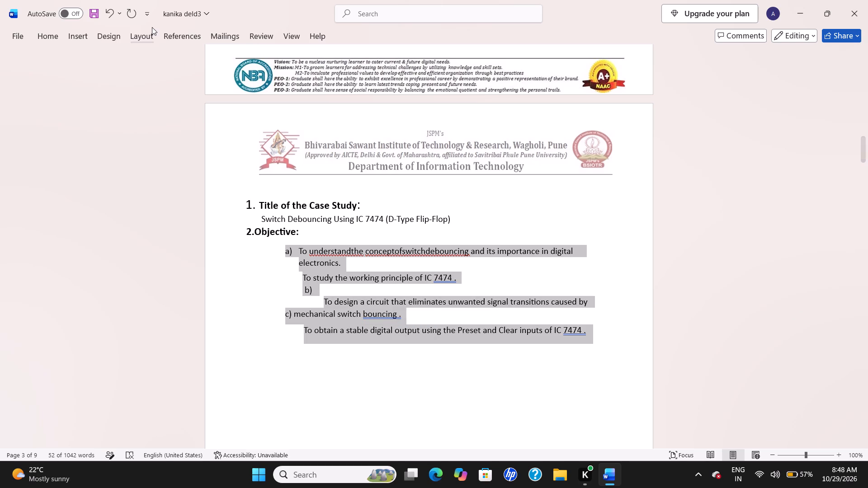
click(16, 35)
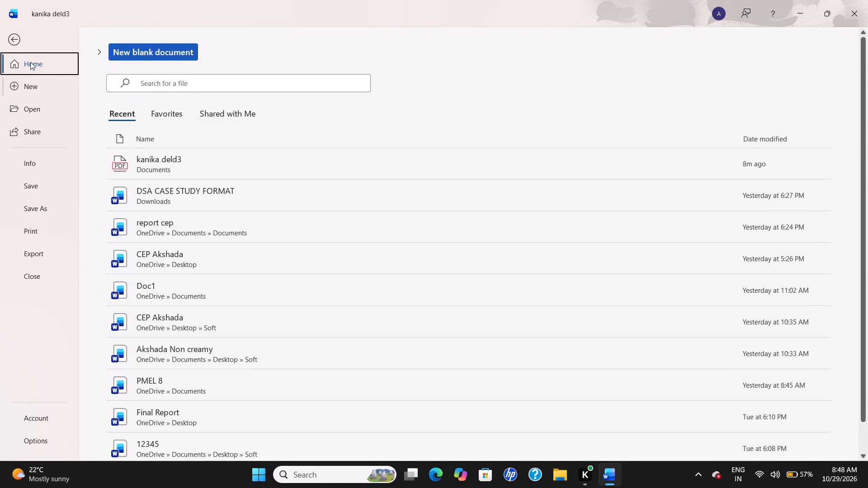
click(9, 36)
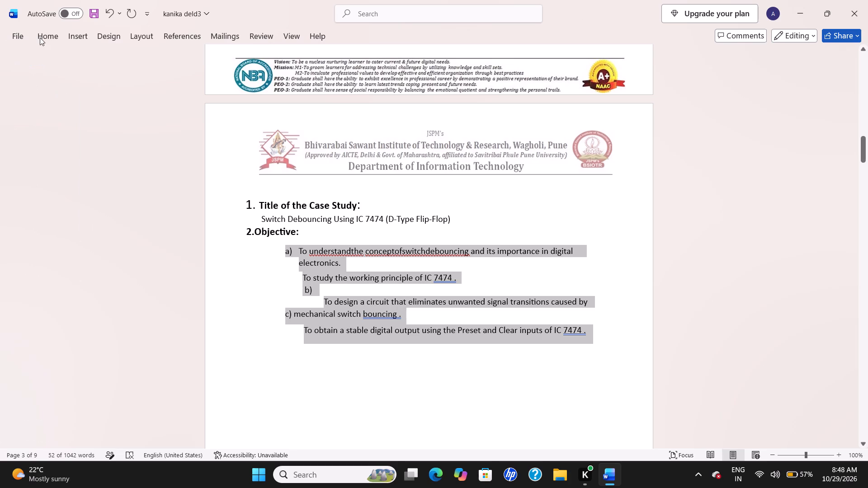
click(40, 38)
click(316, 80)
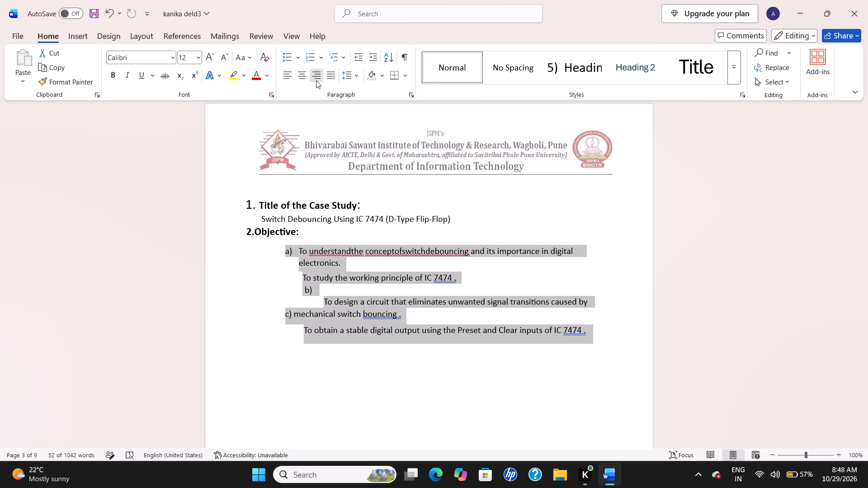
click(295, 80)
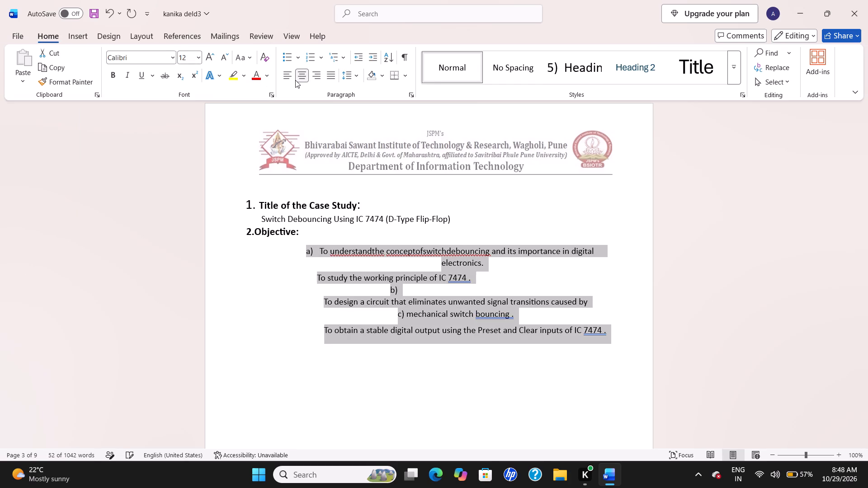
click(327, 74)
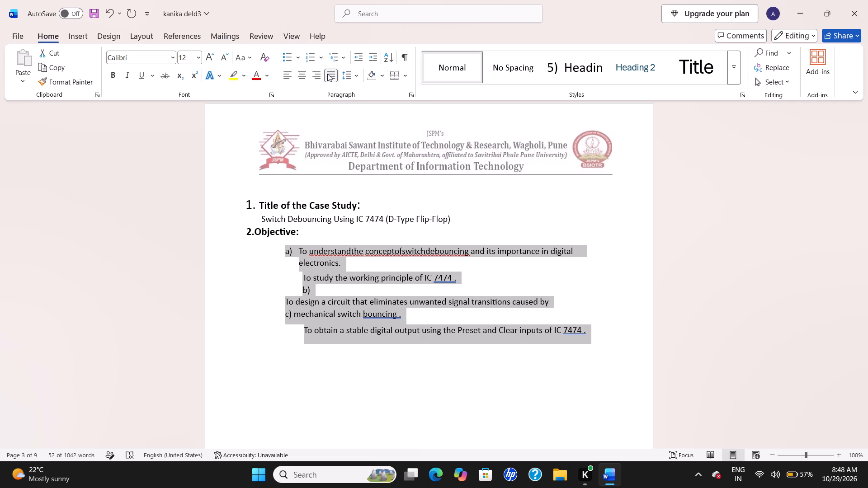
triple_click(327, 74)
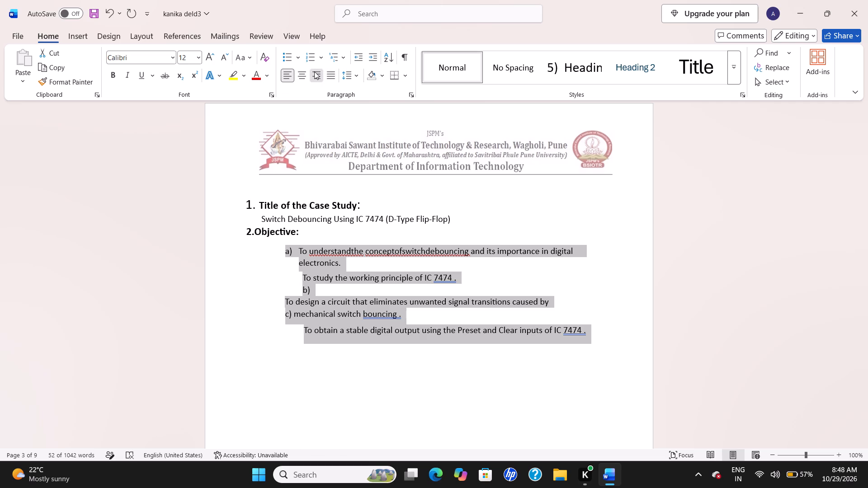
click(314, 71)
click(304, 73)
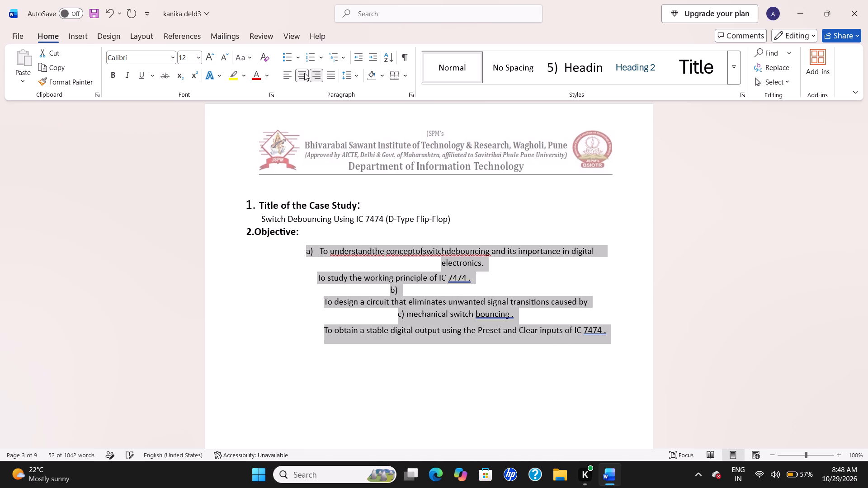
click(288, 75)
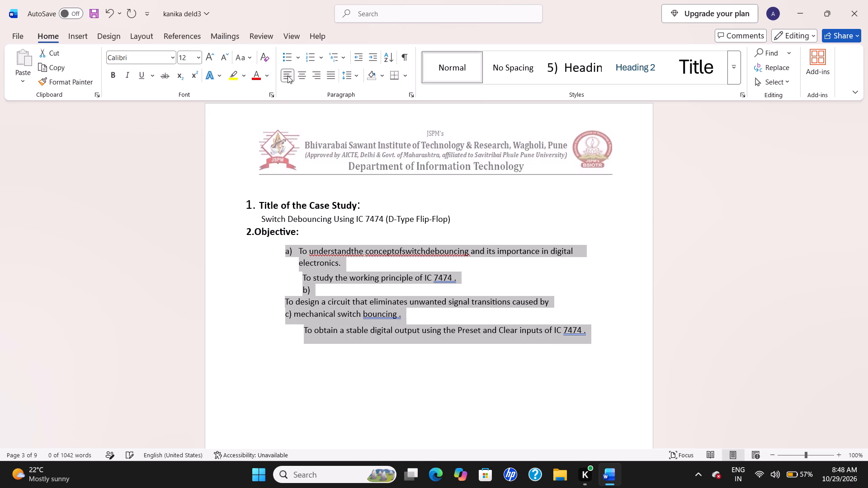
click(337, 78)
click(354, 261)
Delete the stray "b)" line and label "To study the working principle of IC 7474 ." with a leading "b) ".
click(297, 288)
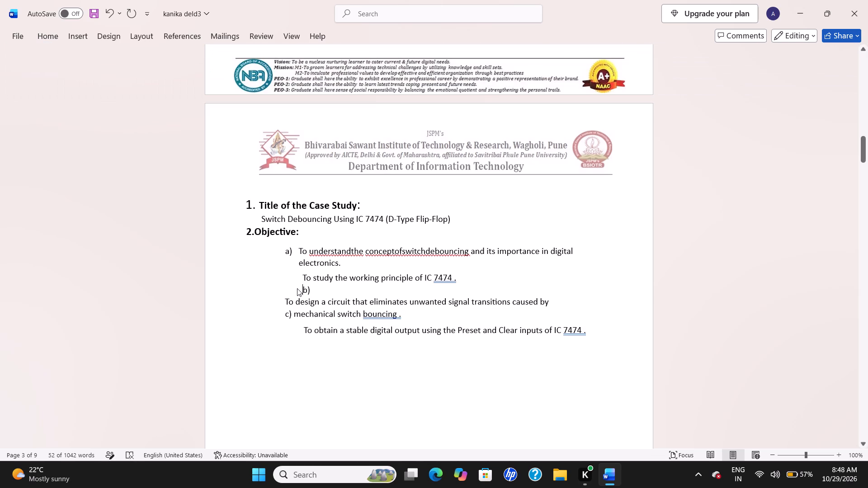
click(297, 288)
click(303, 280)
click(310, 290)
key(BackSpace)
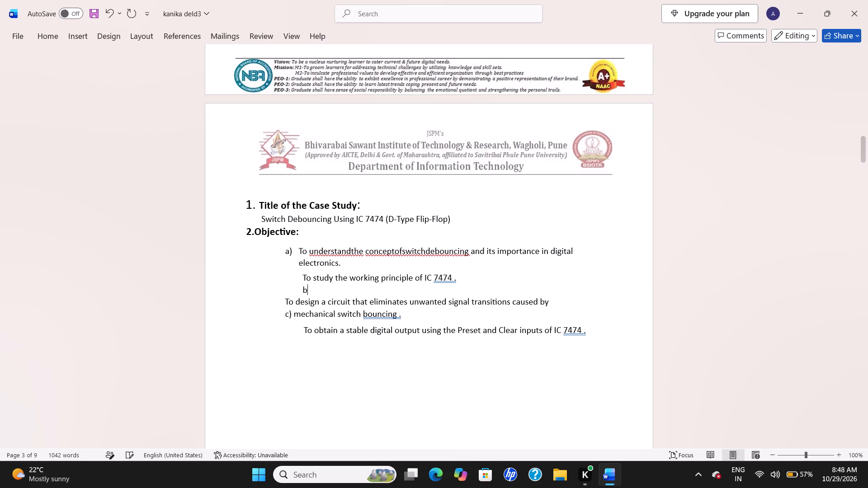
key(BackSpace)
key(BackSpace)
key(BackSpace)
key(BackSpace)
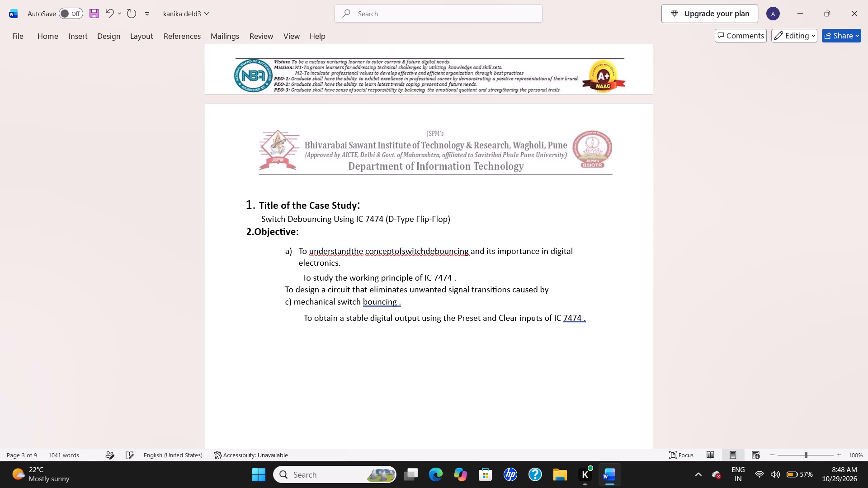
click(295, 276)
key(b)
key(shift+parenright)
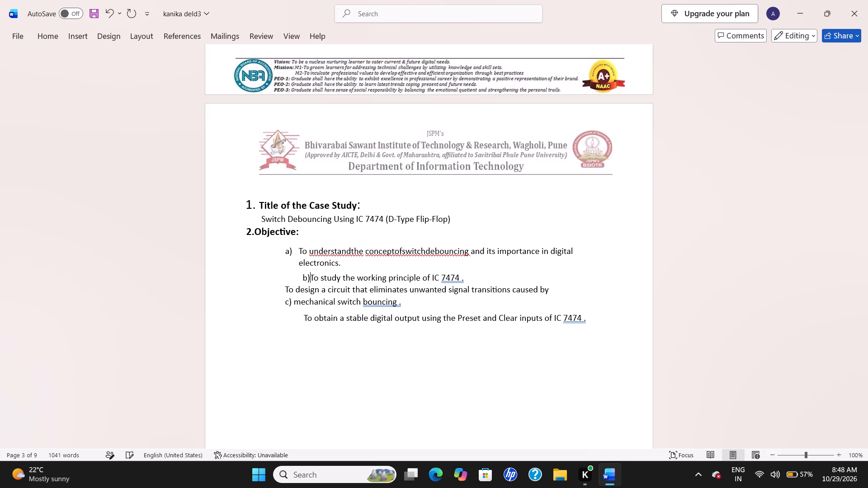
key(space)
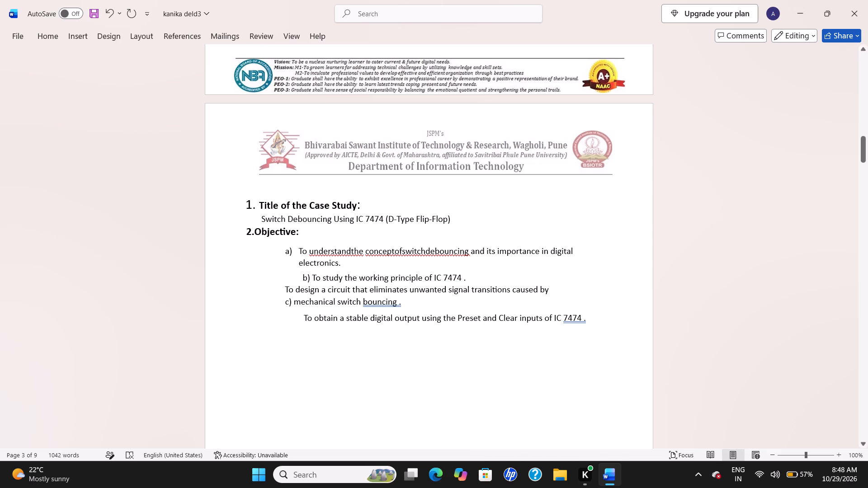
Indent the "To design a circuit" objective with leading spaces under item b) and label it "c)", trimming the extra spaces after the label.
click(284, 291)
key(space)
key(space)
key(space)
key(space)
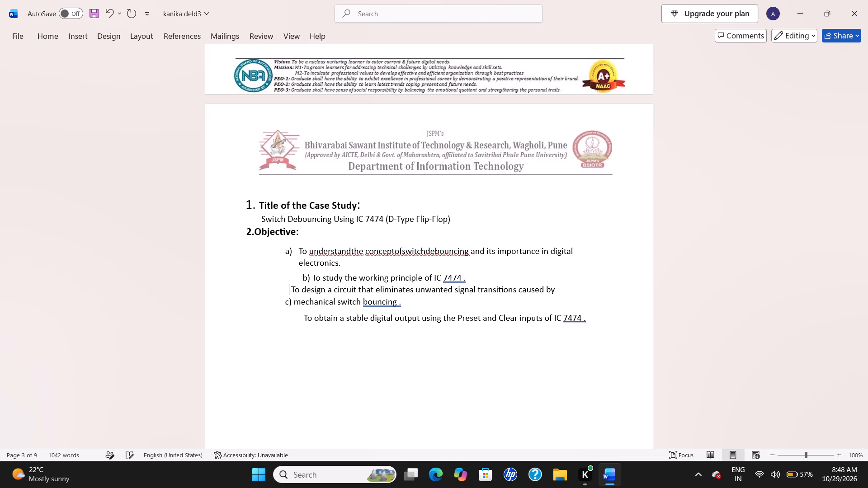
key(space)
key(space)
key(space)
key(space)
key(space)
key(space)
key(space)
key(space)
key(space)
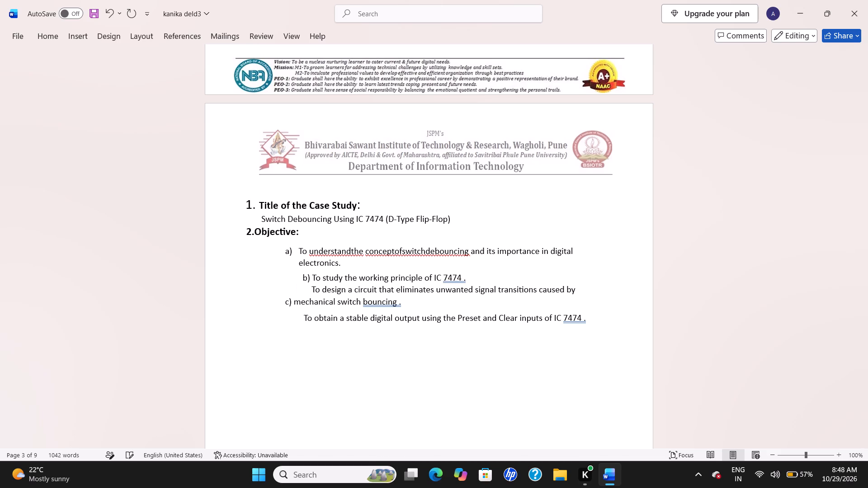
key(Left)
key(Left)
key(Left)
key(Left)
key(Left)
text(c))
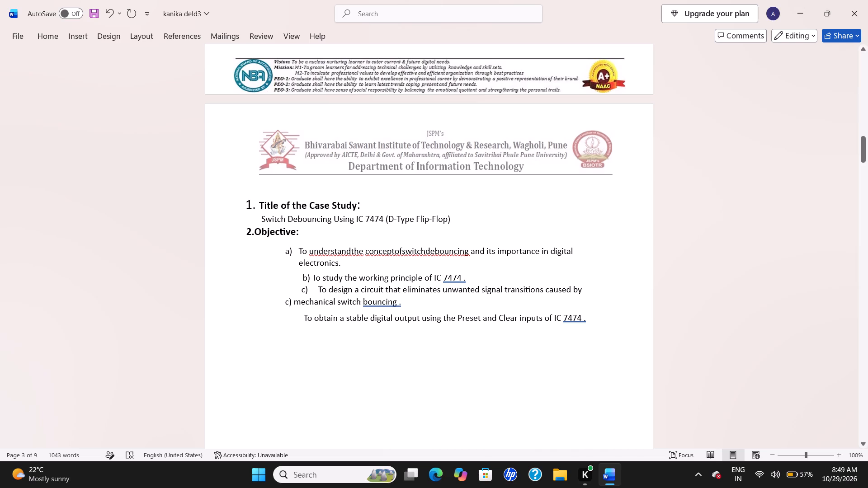
key(Right)
key(Right)
key(Right)
key(Right)
key(BackSpace)
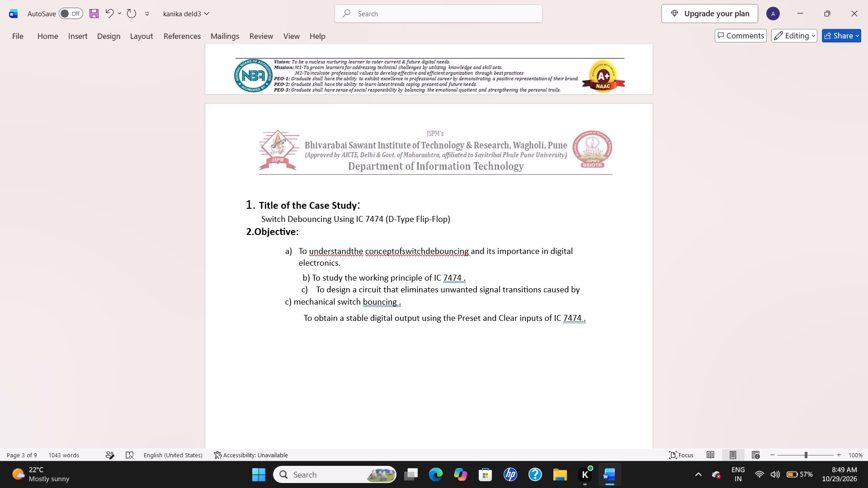
key(BackSpace)
key(BackSpace)
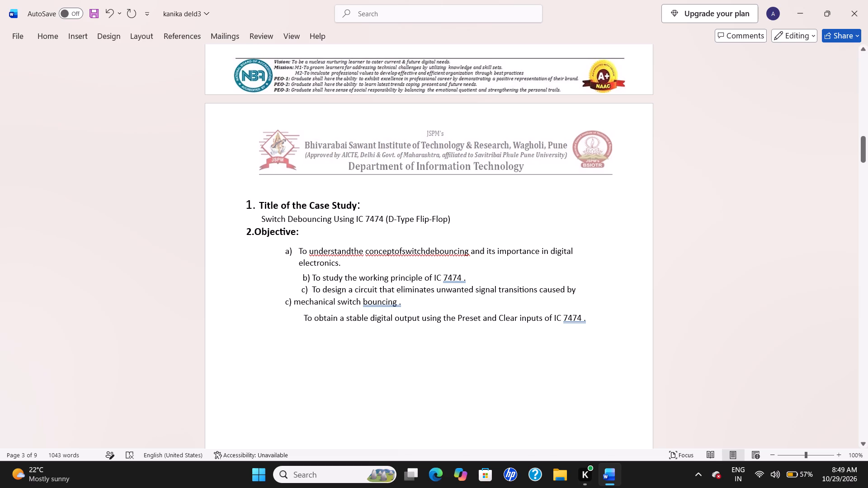
Replace the "c)" label before "mechanical switch bouncing" with "d) ".
click(293, 298)
key(BackSpace)
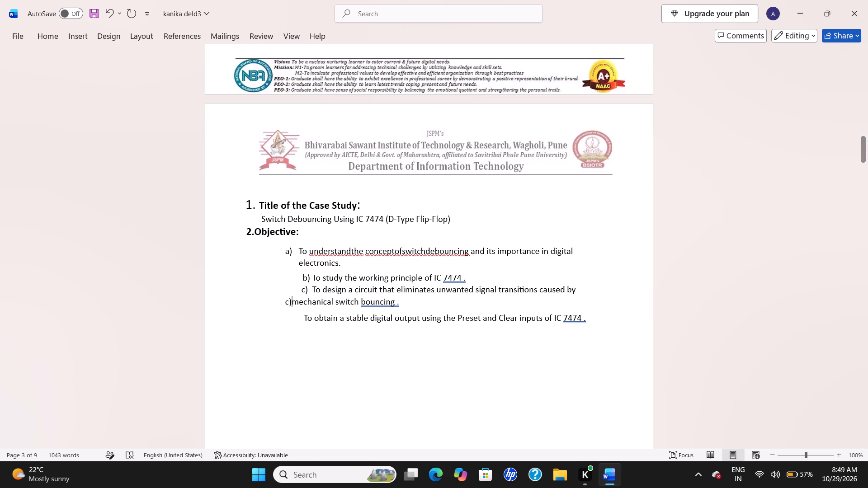
key(BackSpace)
key(BackSpace)
key(d)
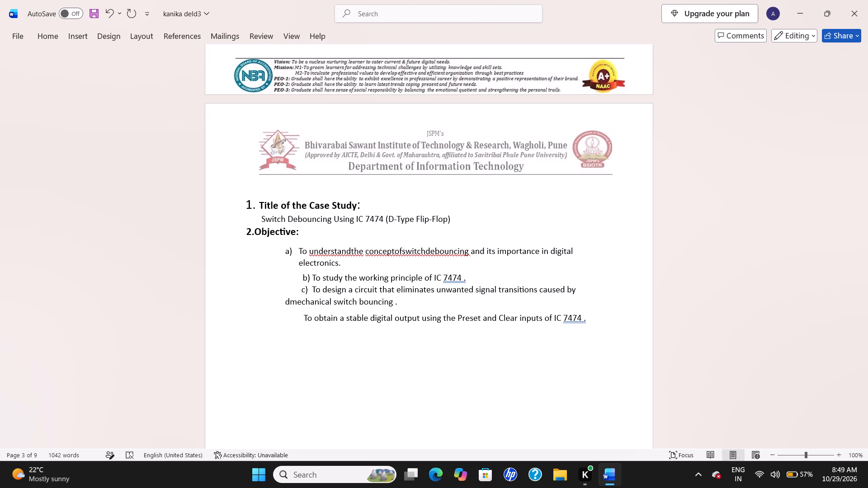
key(shift+parenright)
key(space)
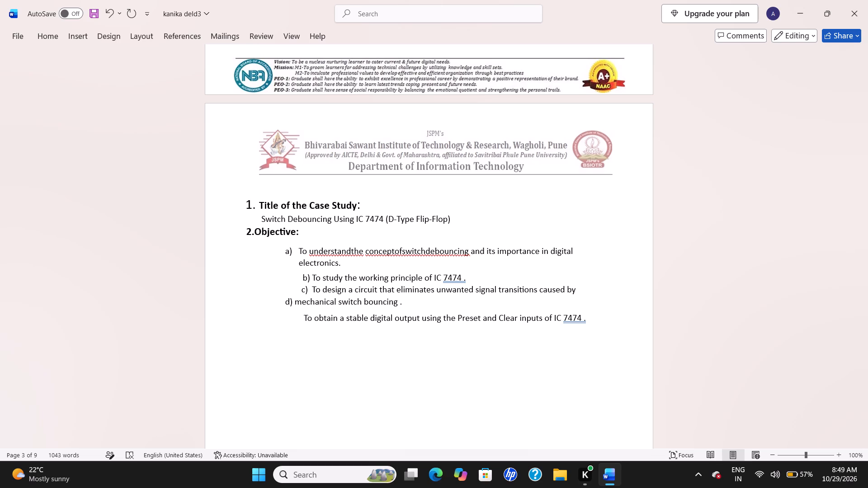
Indent objective a) with leading spaces so its label lines up with b) and c).
click(283, 248)
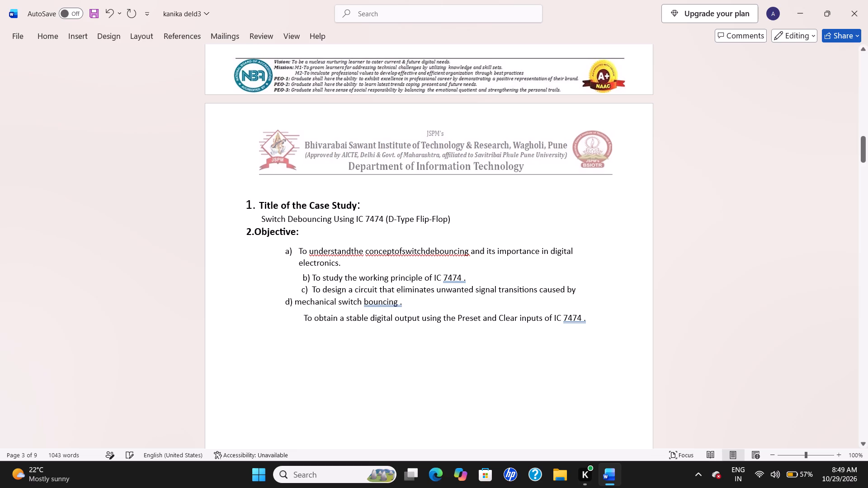
key(space)
key(space)
key(space)
key(space)
key(space)
key(space)
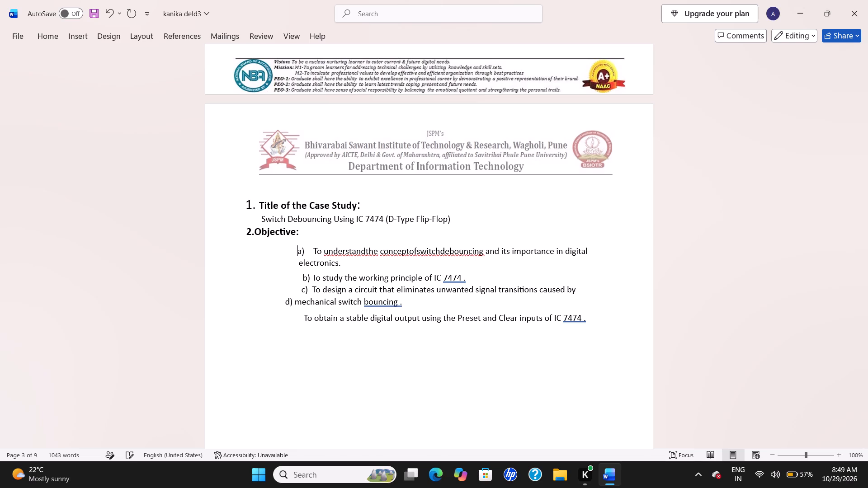
key(space)
key(space)
Try to indent the wrapped word "electronics." in objective a) by adding spaces before it.
key(Down)
key(Left)
key(space)
key(space)
key(space)
key(space)
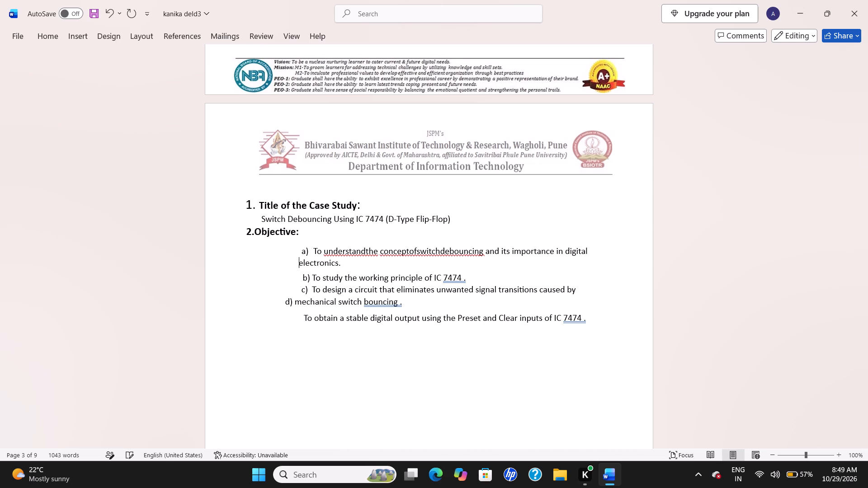
key(space)
key(space)
key(space)
key(space)
key(space)
key(space)
key(space)
Left-align all the objective lines under the "2.Objective:" heading, from item a) to "To obtain a stable digital output".
drag(295, 246, 508, 340)
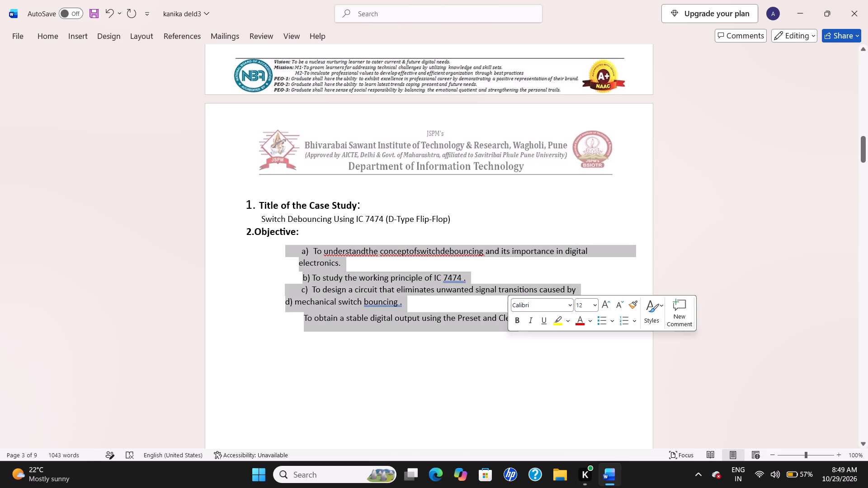
click(549, 336)
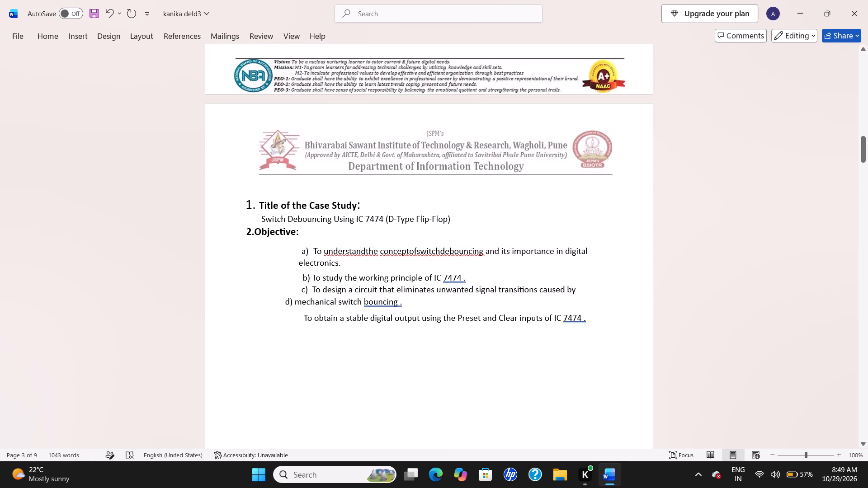
click(275, 253)
drag(297, 252, 666, 363)
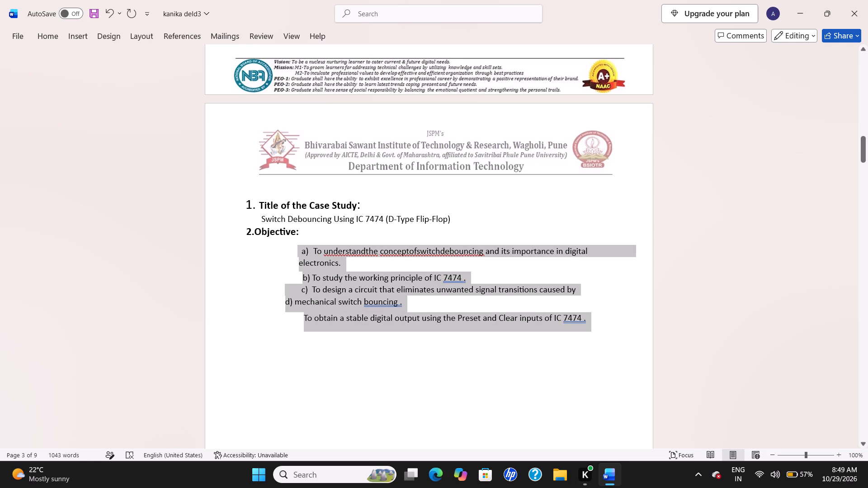
drag(666, 363, 651, 367)
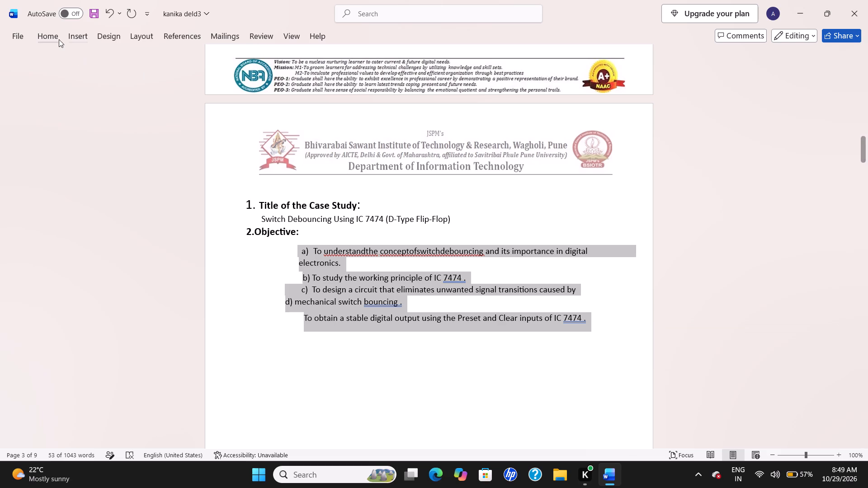
click(57, 39)
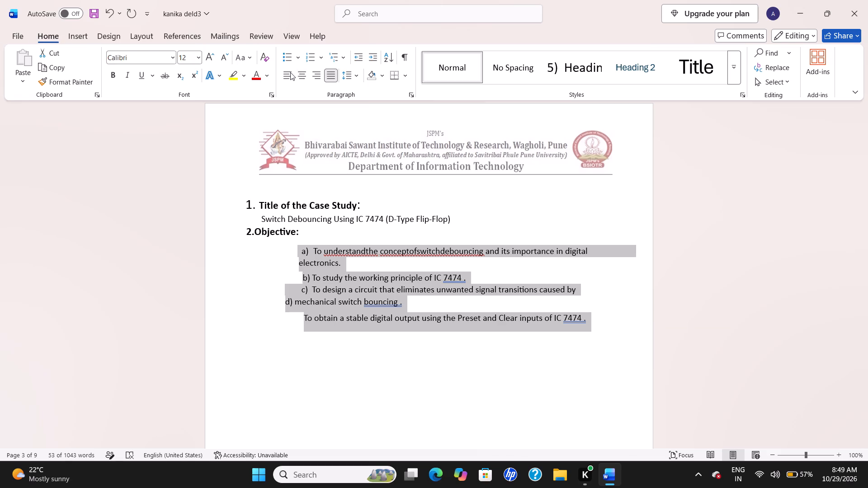
click(288, 72)
triple_click(288, 72)
drag(288, 72, 300, 77)
click(300, 77)
click(319, 74)
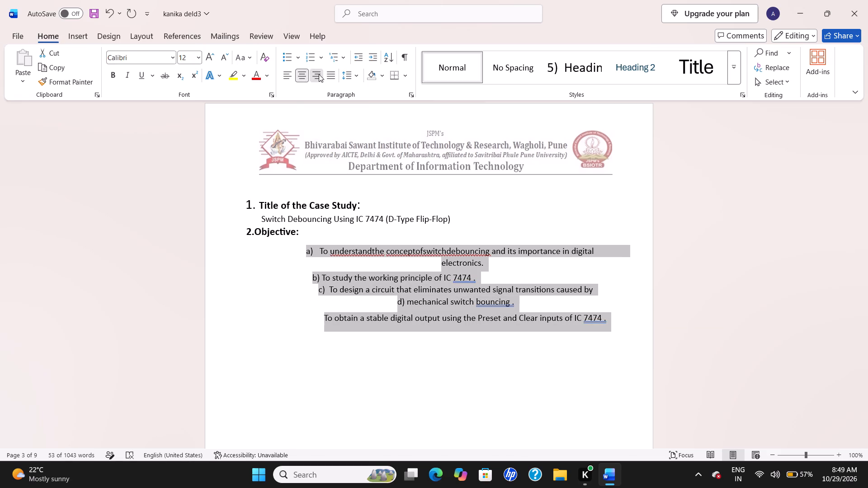
click(288, 75)
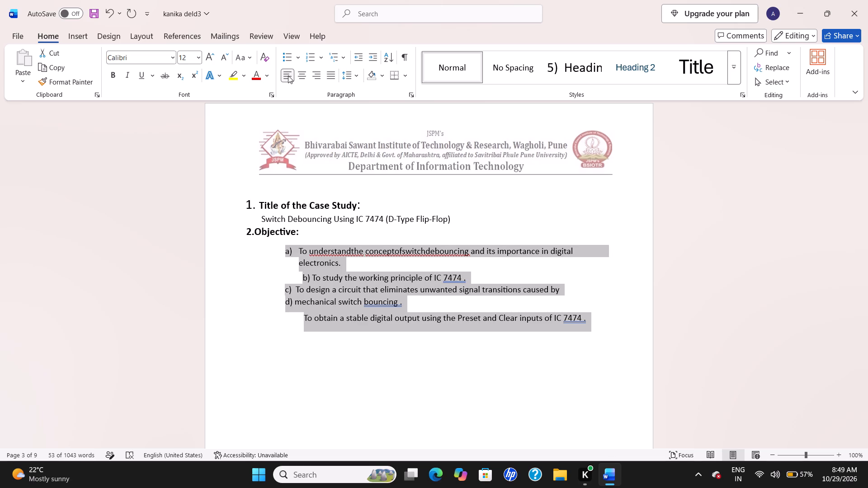
click(246, 248)
click(297, 277)
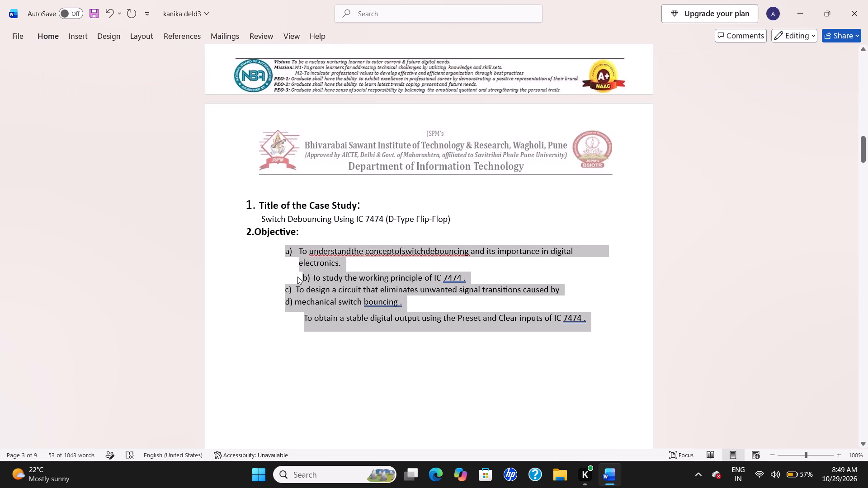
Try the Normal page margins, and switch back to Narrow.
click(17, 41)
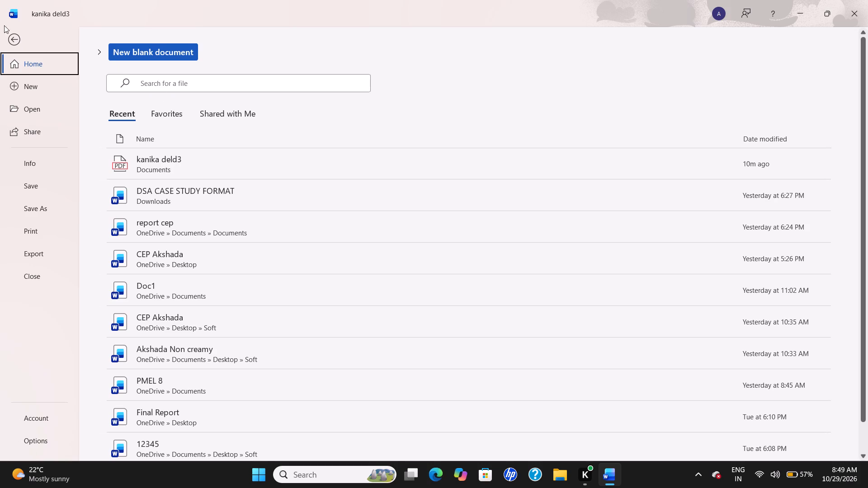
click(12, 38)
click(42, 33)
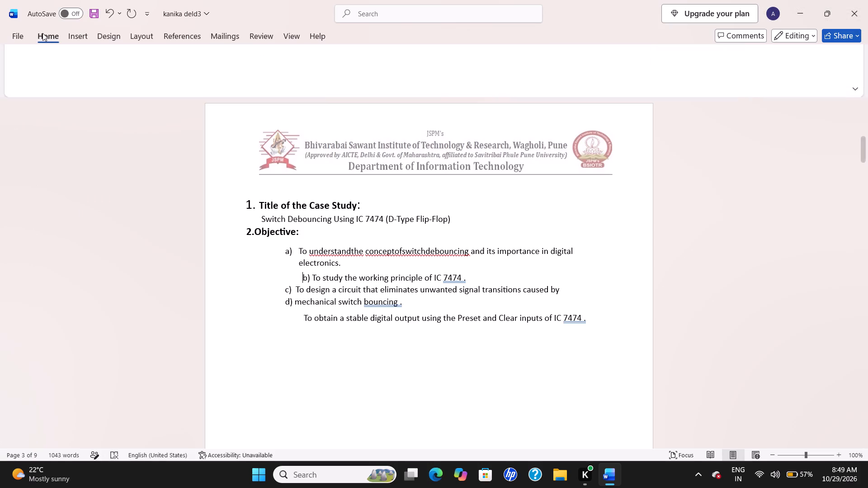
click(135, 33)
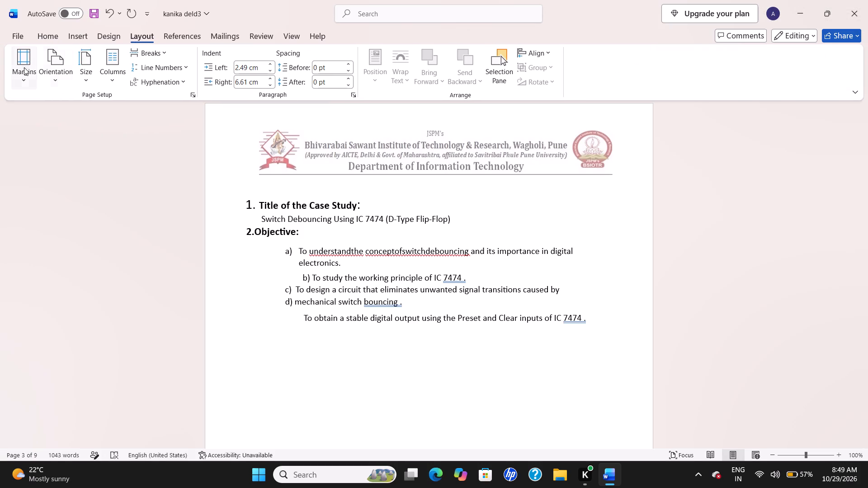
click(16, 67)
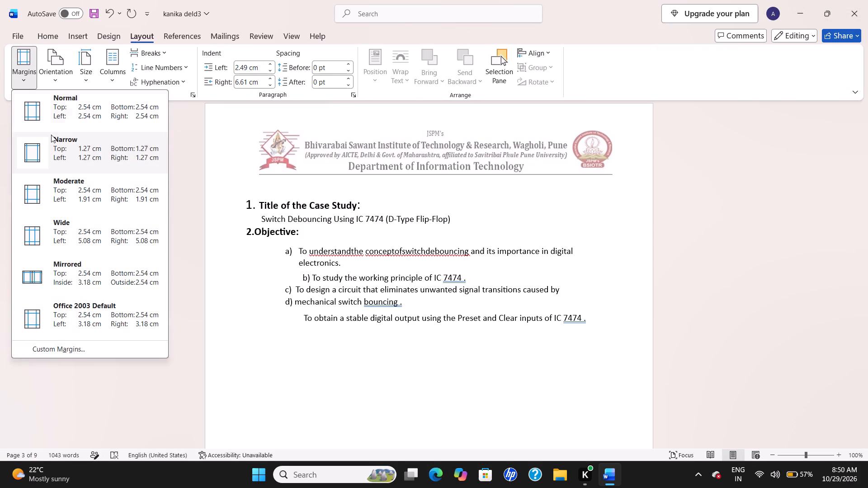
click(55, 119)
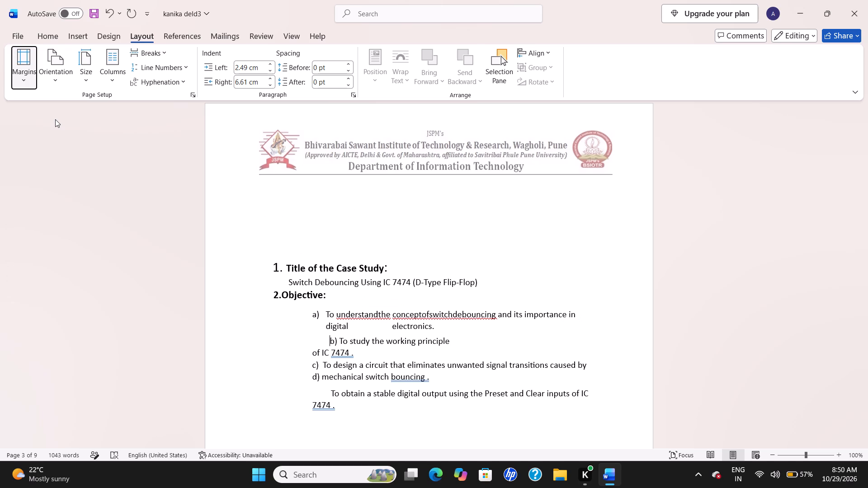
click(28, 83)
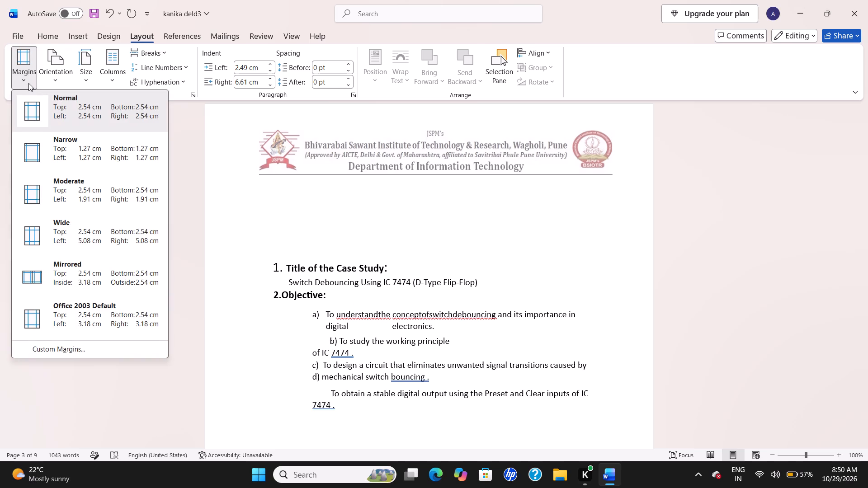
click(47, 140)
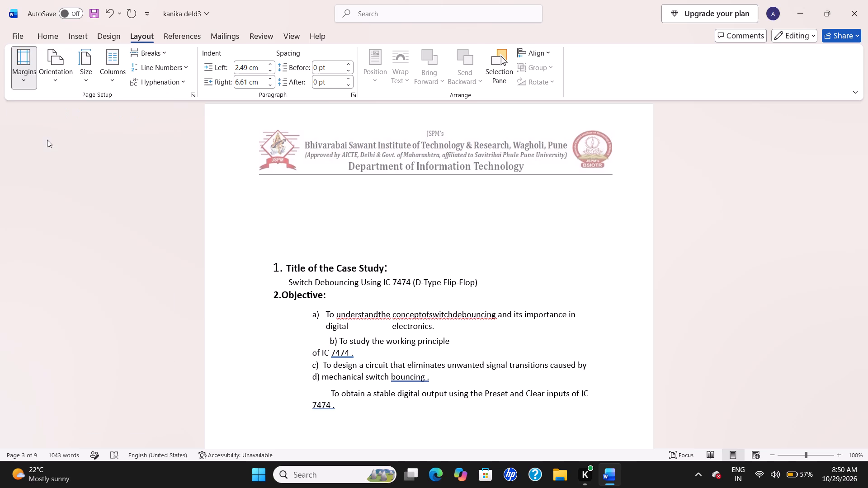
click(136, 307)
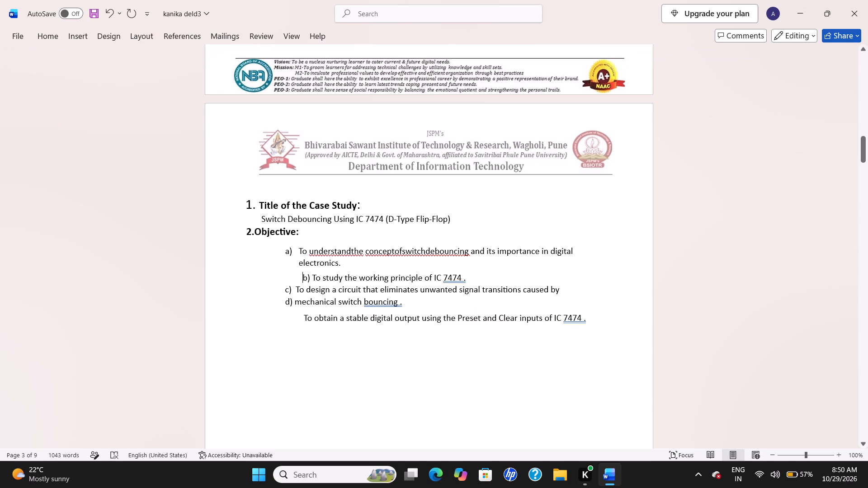
Insert a blank line between "Switch Debouncing Using IC 7474 (D-Type Flip-Flop)" and the "2.Objective:" heading.
click(288, 333)
click(473, 224)
key(Return)
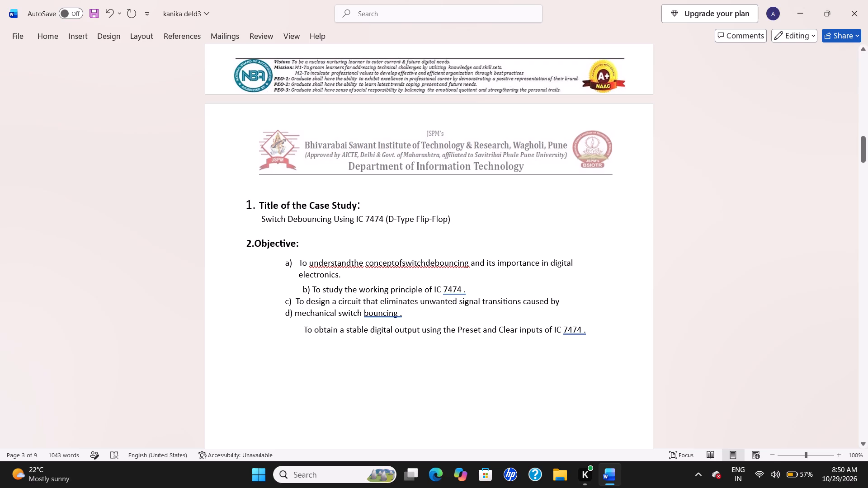
Remove the hanging indent from objective a) so its wrapped word "electronics." starts directly below the label.
click(280, 266)
key(BackSpace)
key(BackSpace)
key(BackSpace)
key(BackSpace)
key(BackSpace)
key(BackSpace)
key(BackSpace)
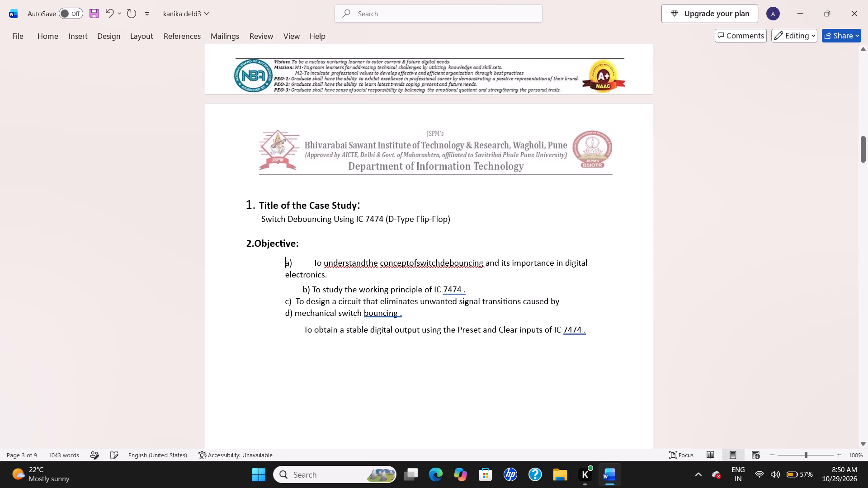
key(BackSpace)
Indent "Switch Debouncing Using IC 7474 (D-Type Flip-Flop)" with leading spaces so it roughly lines up with the objectives.
click(251, 224)
key(space)
key(space)
key(space)
key(space)
key(space)
key(space)
key(space)
key(space)
key(space)
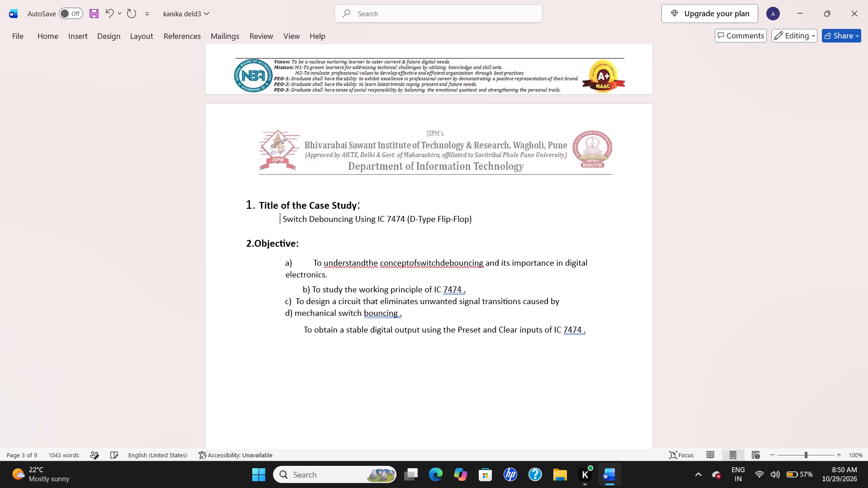
key(space)
key(space)
key(space)
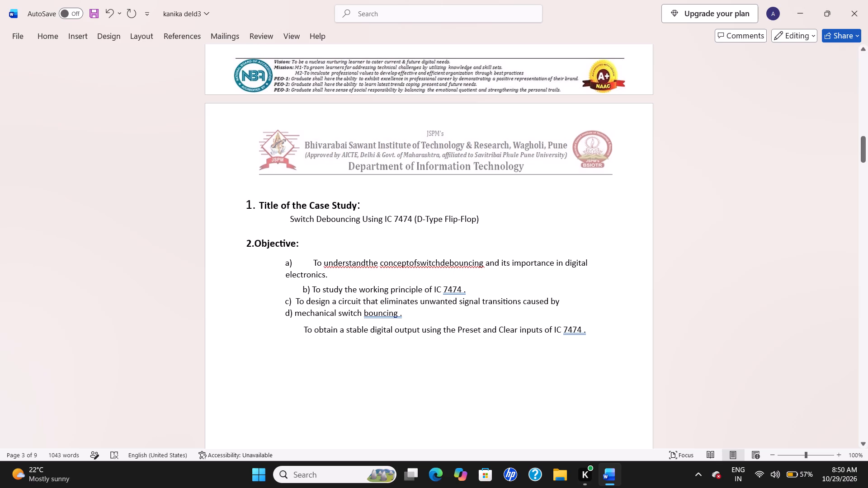
Delete the gap between the "a)" label and "To" in the first objective.
click(313, 263)
key(BackSpace)
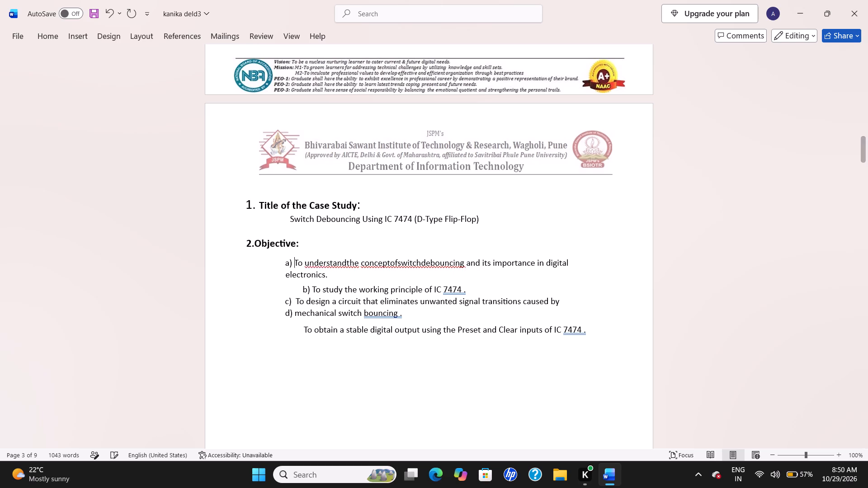
key(BackSpace)
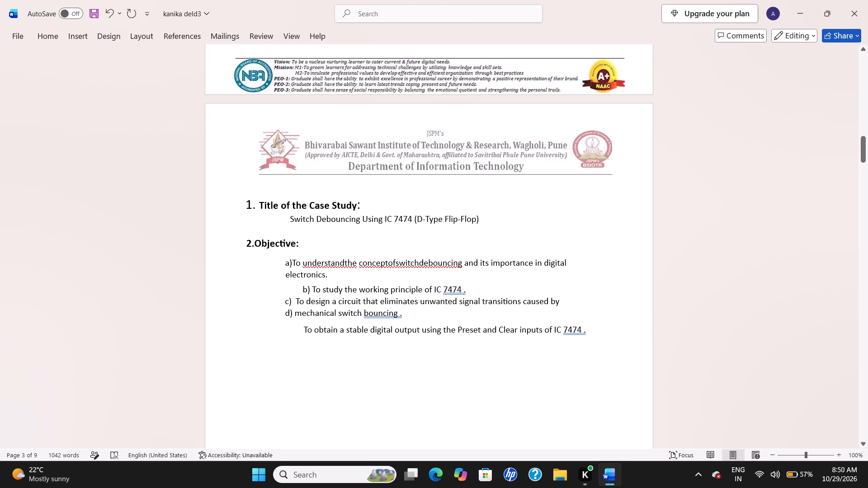
Remove the first-line indents from objective b) and "To obtain a stable digital output" so they line up with the other objectives.
click(298, 292)
key(BackSpace)
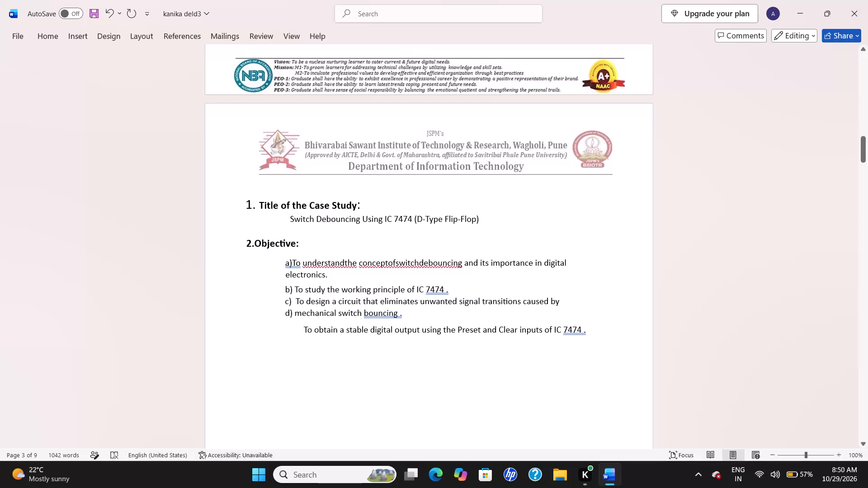
click(297, 331)
key(BackSpace)
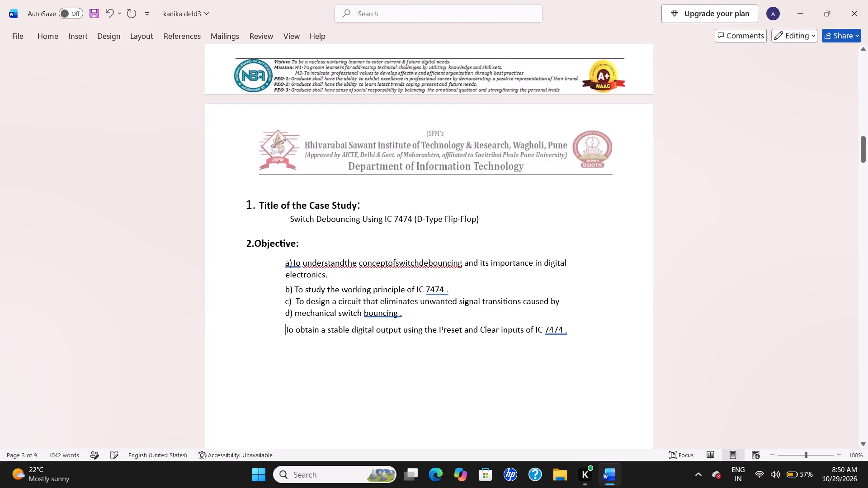
click(368, 324)
click(407, 315)
Remove the indent before the "3.Problem Definition:" heading so it starts flush with the body text.
scroll(390, 321, down, 3)
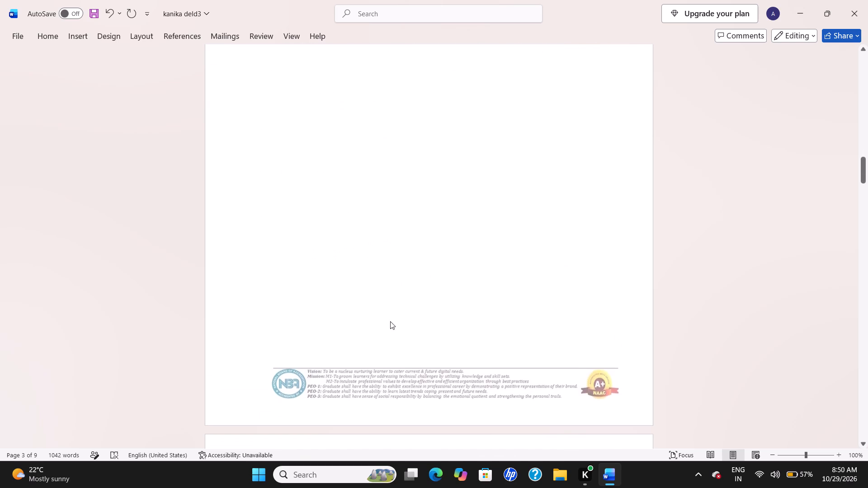
scroll(390, 321, down, 1)
click(280, 282)
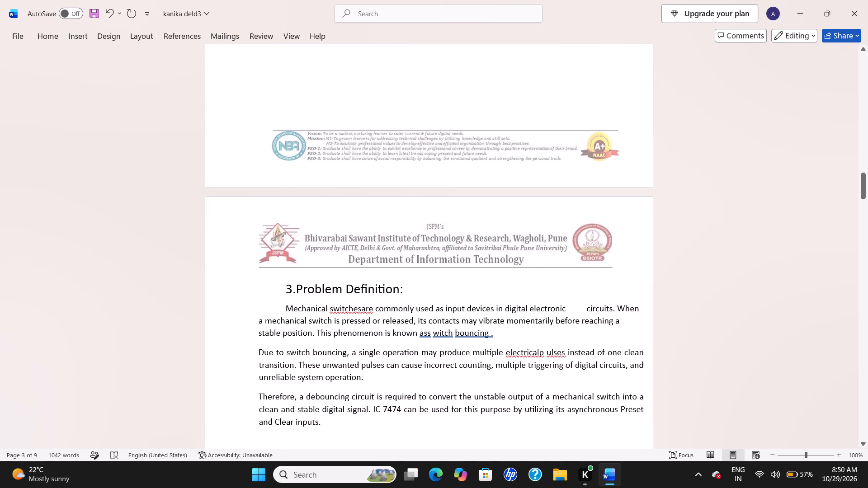
key(BackSpace)
key(BackSpace)
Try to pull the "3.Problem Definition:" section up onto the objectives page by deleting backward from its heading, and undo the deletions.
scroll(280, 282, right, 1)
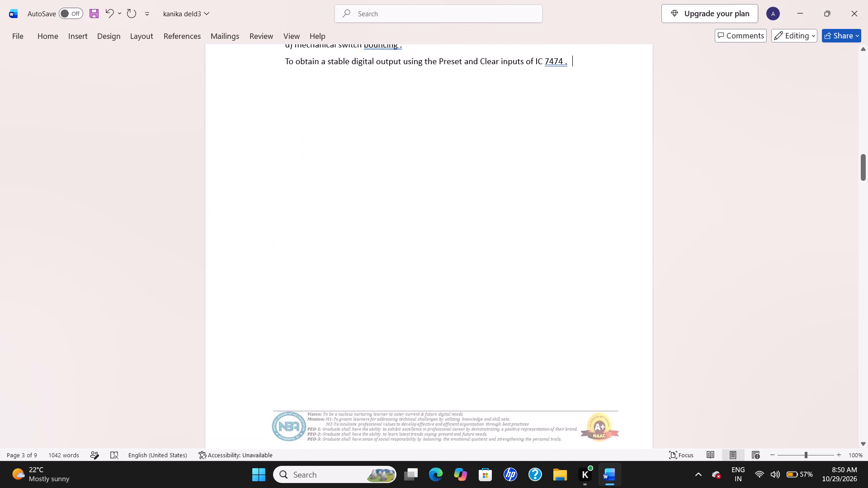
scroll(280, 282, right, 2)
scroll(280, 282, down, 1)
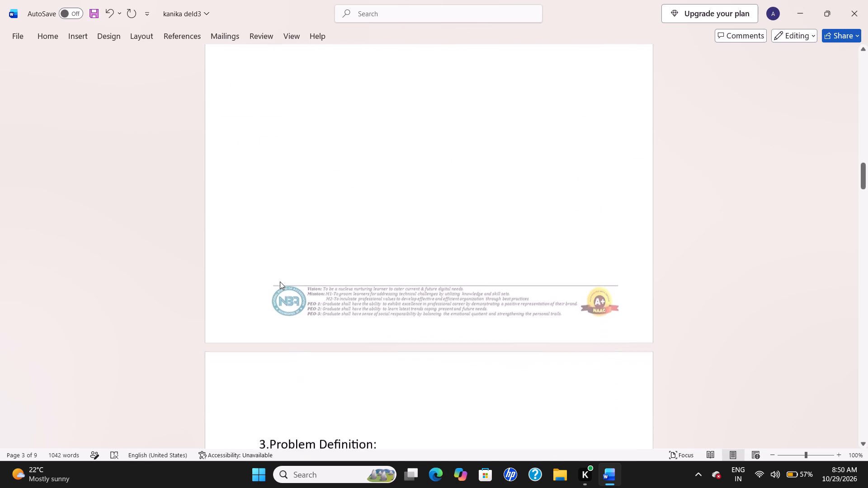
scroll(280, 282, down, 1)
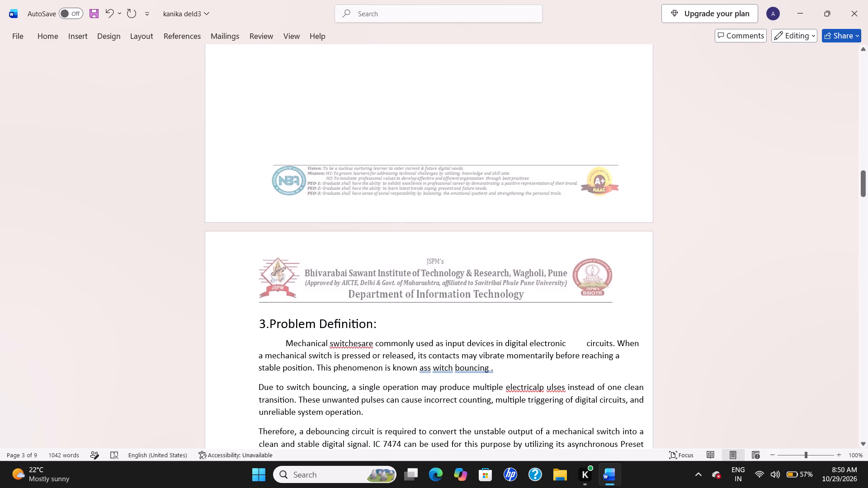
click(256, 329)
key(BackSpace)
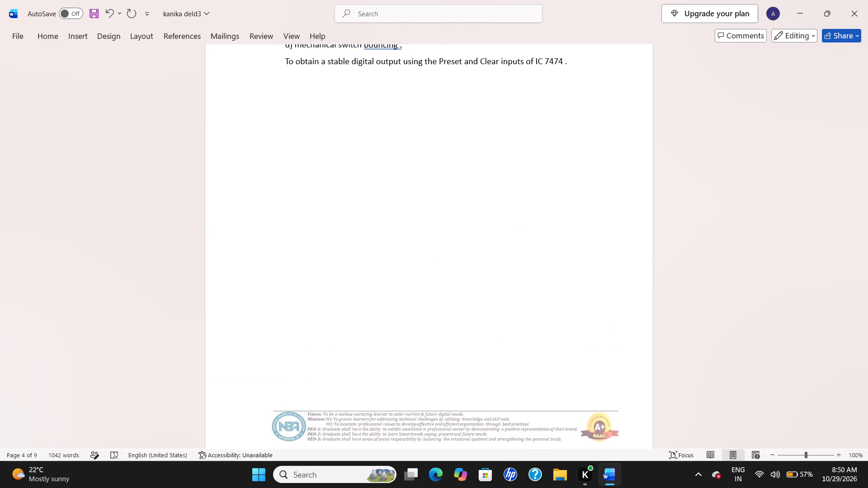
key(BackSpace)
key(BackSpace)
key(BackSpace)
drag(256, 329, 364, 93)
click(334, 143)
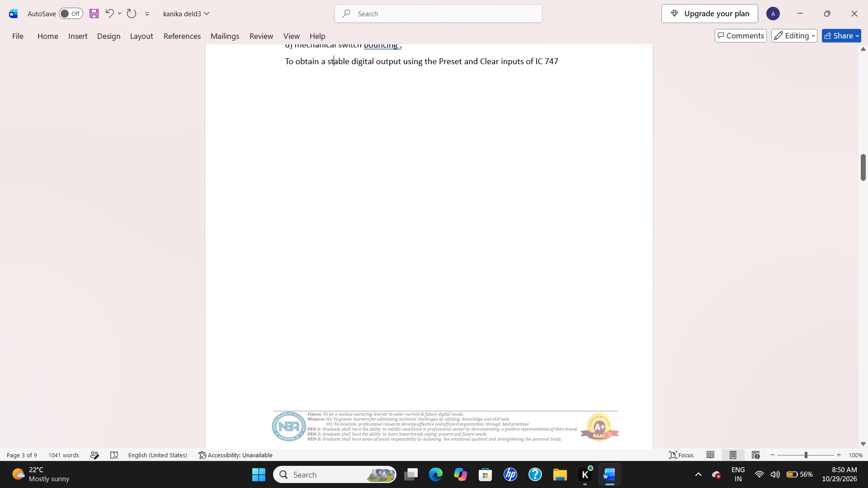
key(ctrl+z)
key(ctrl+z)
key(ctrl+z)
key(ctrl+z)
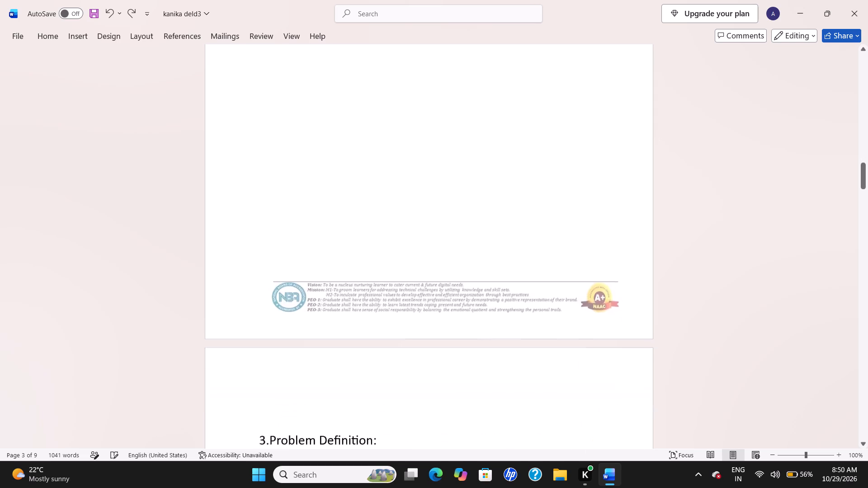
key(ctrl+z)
Copy the "3.Problem Definition:" heading with its three paragraphs onto a new line below the "To obtain a stable digital output" objective.
scroll(334, 143, down, 3)
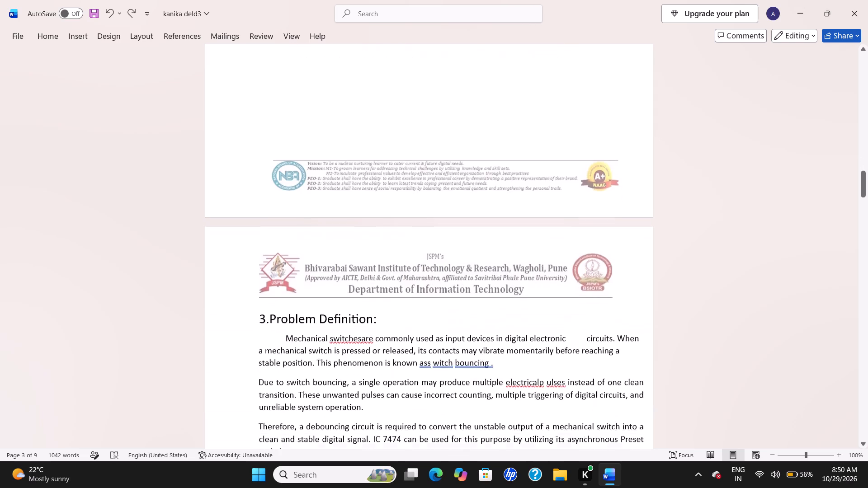
scroll(334, 143, down, 3)
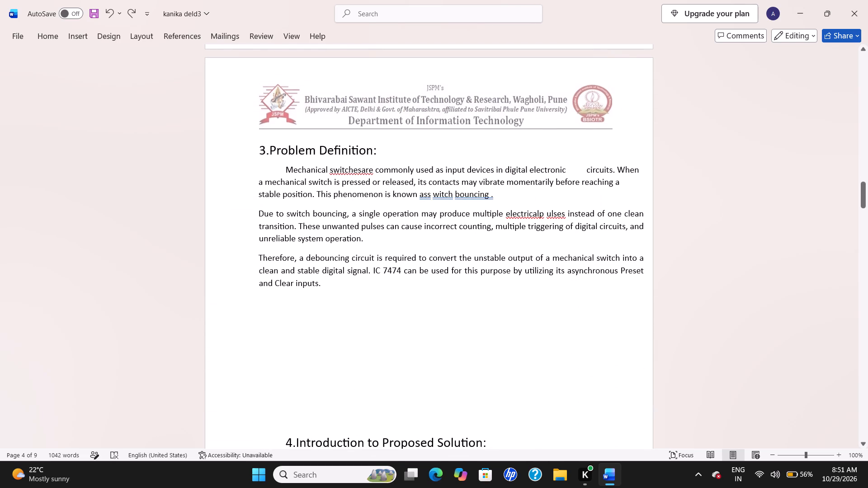
drag(261, 149, 320, 285)
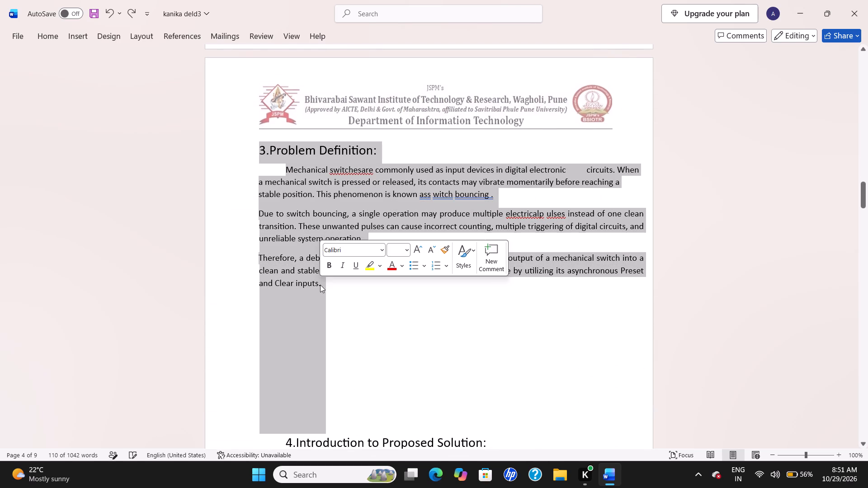
key(ctrl+c)
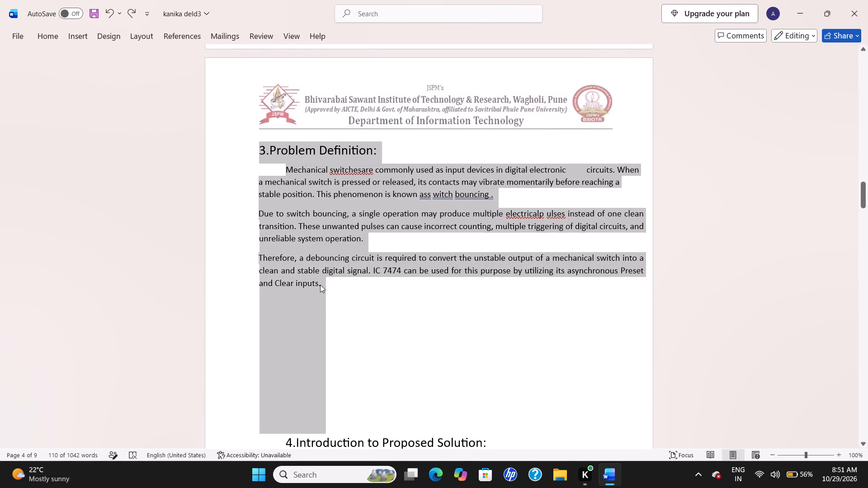
scroll(320, 285, up, 2)
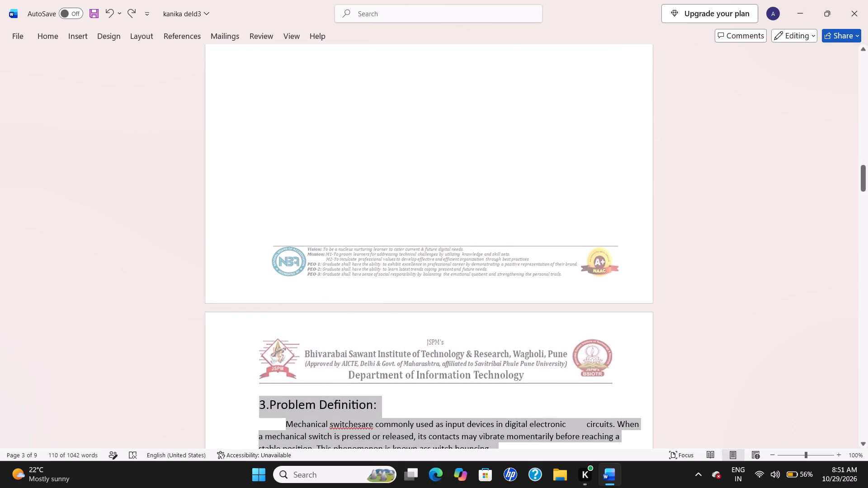
click(375, 221)
scroll(375, 221, up, 2)
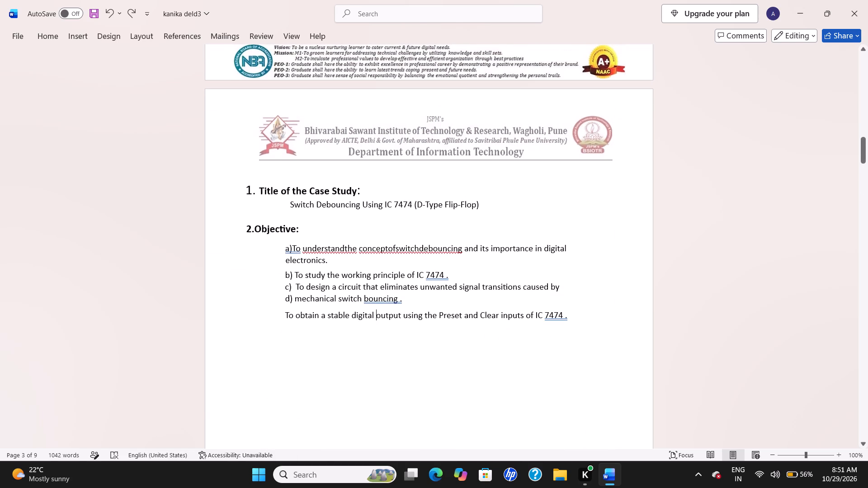
click(245, 337)
key(Right)
key(Left)
key(Left)
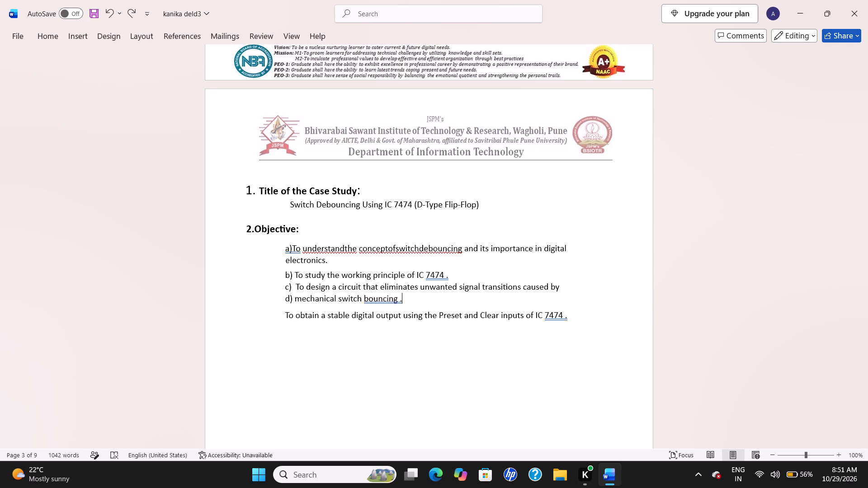
click(579, 318)
key(Return)
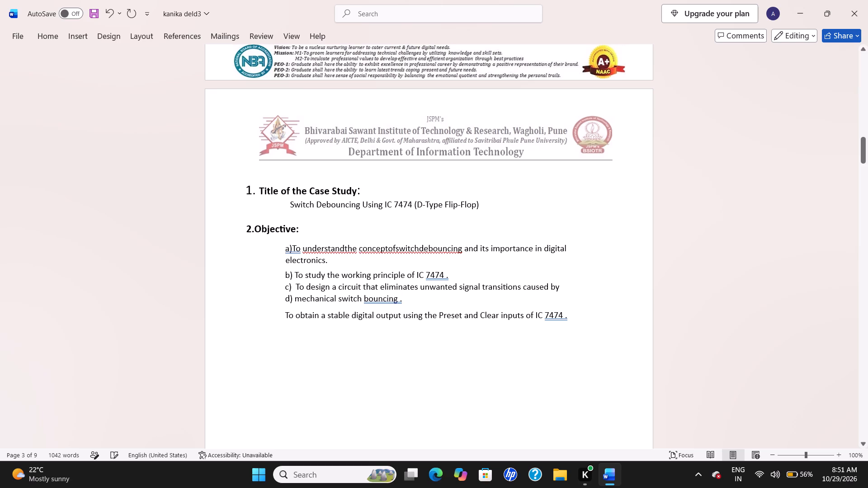
key(ctrl+v)
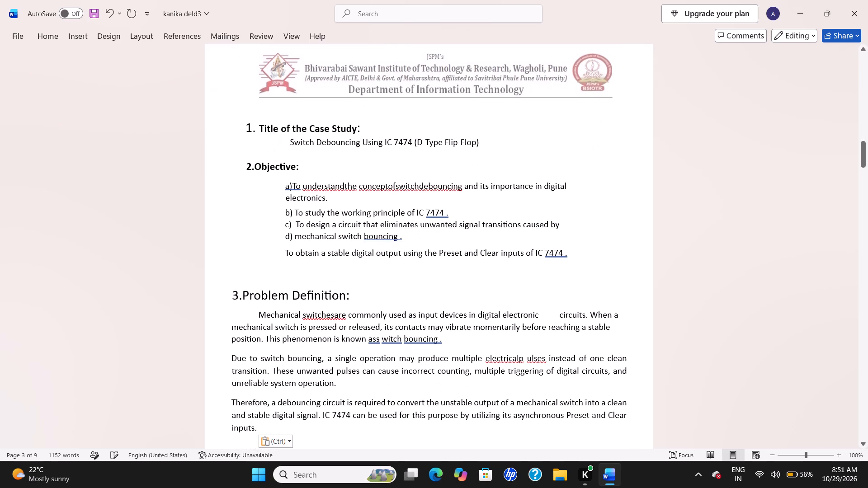
Set the font size of the pasted "3.Problem Definition" heading text to 14.
drag(229, 291, 346, 294)
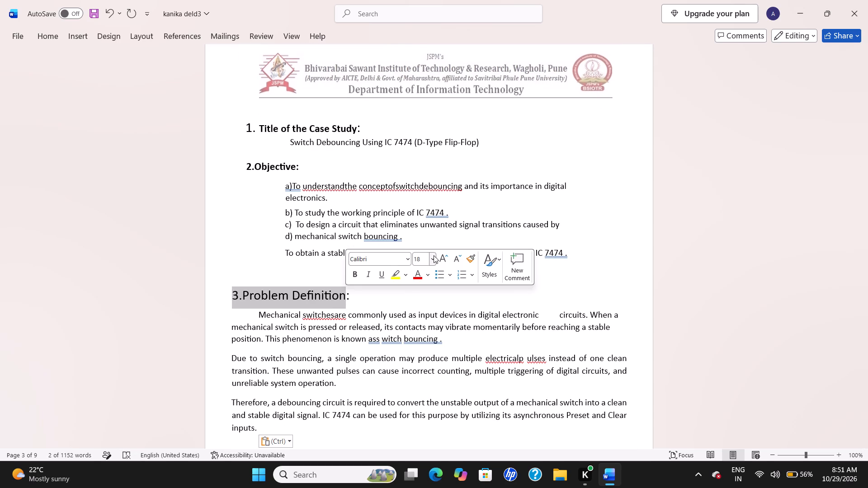
click(434, 255)
click(424, 110)
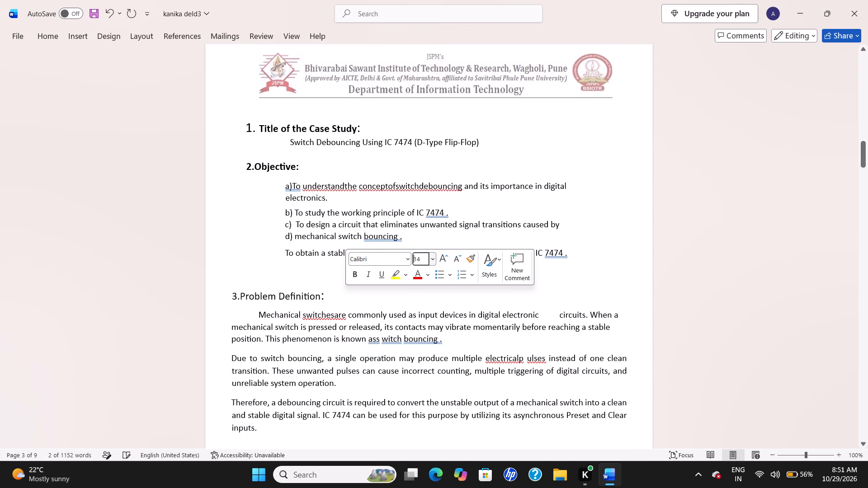
drag(346, 299, 263, 316)
click(263, 316)
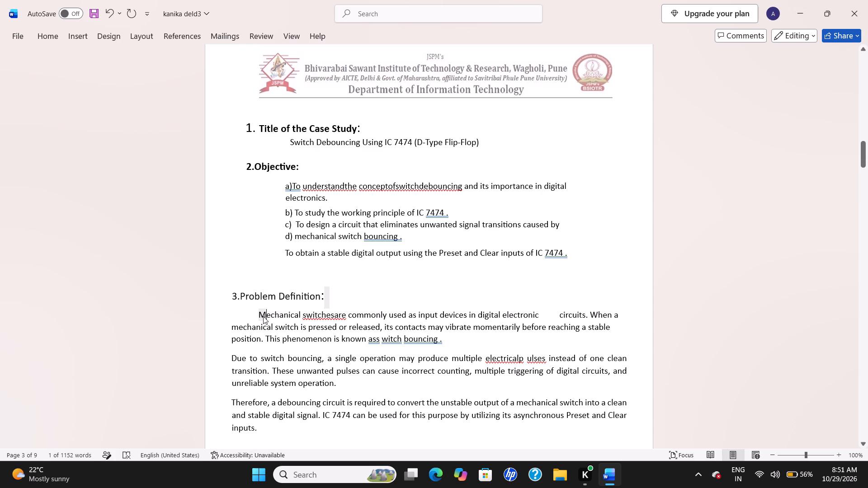
Try justified alignment on the three pasted Problem Definition paragraphs, and settle on left alignment.
drag(259, 315, 292, 433)
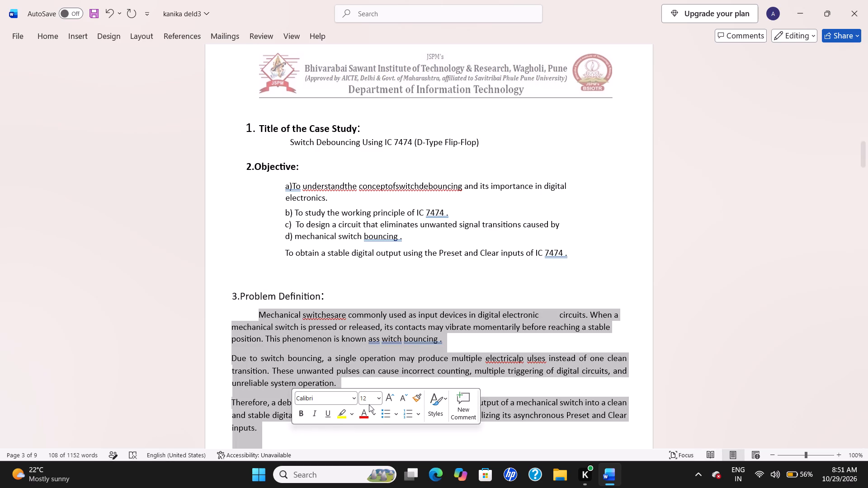
click(382, 426)
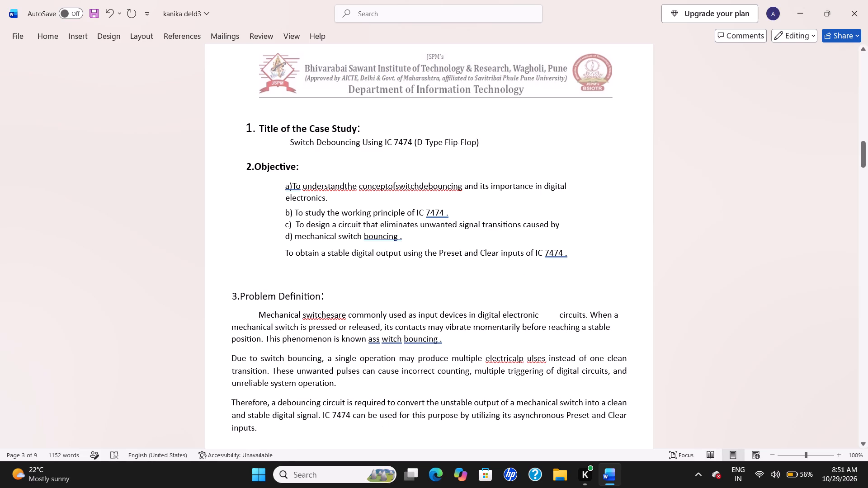
drag(255, 315, 297, 433)
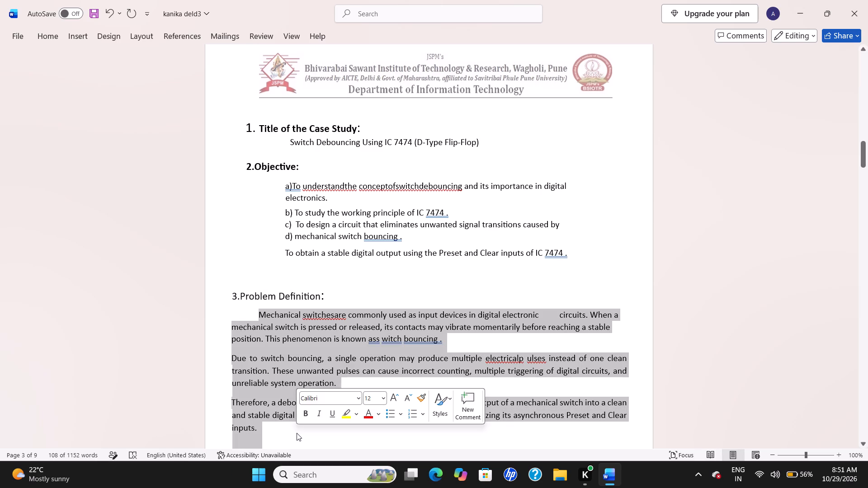
click(42, 37)
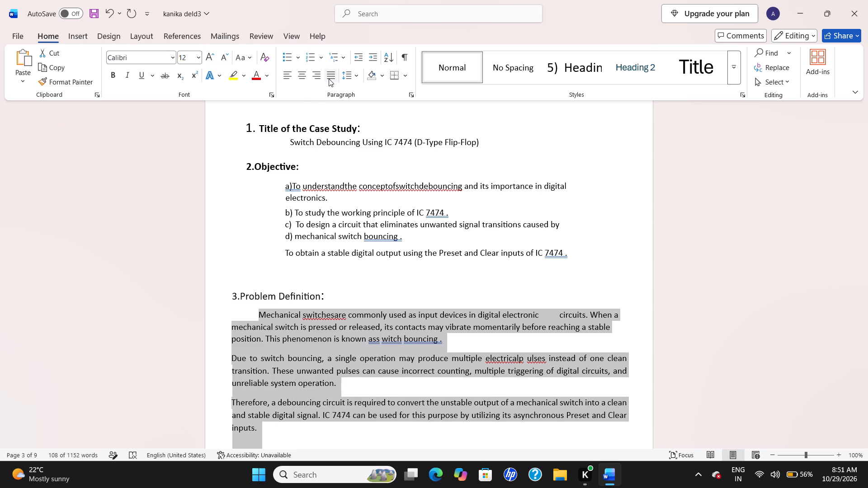
click(329, 79)
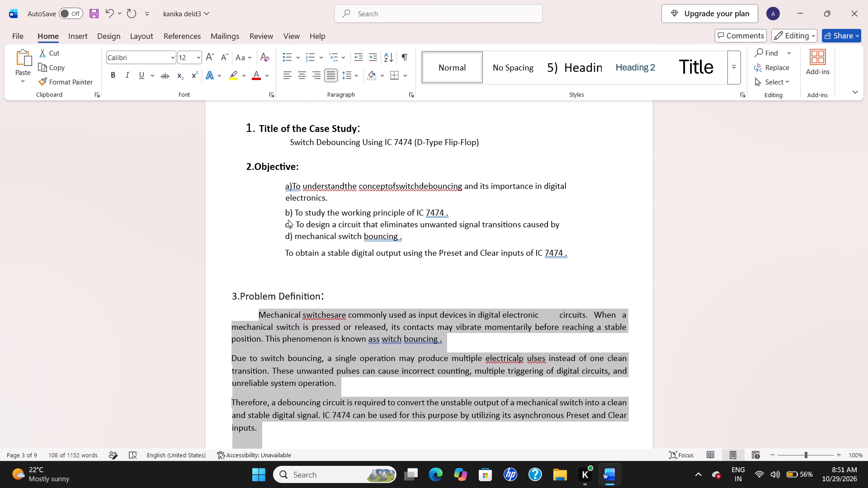
click(285, 75)
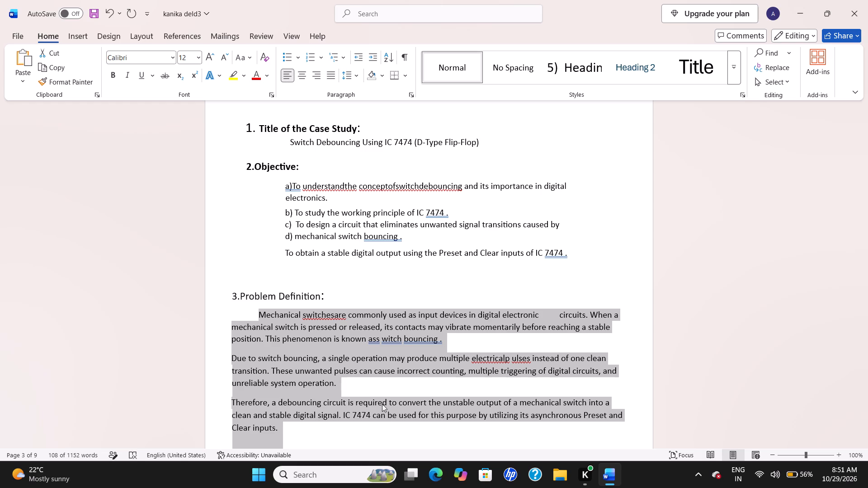
click(379, 424)
click(379, 424)
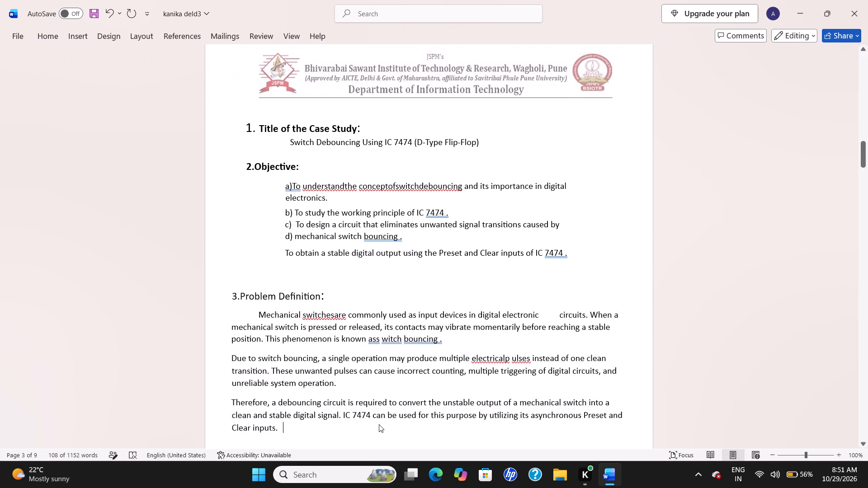
Delete the original "3.Problem Definition:" heading and its paragraphs, including the empty space below, from the following page.
scroll(379, 424, down, 4)
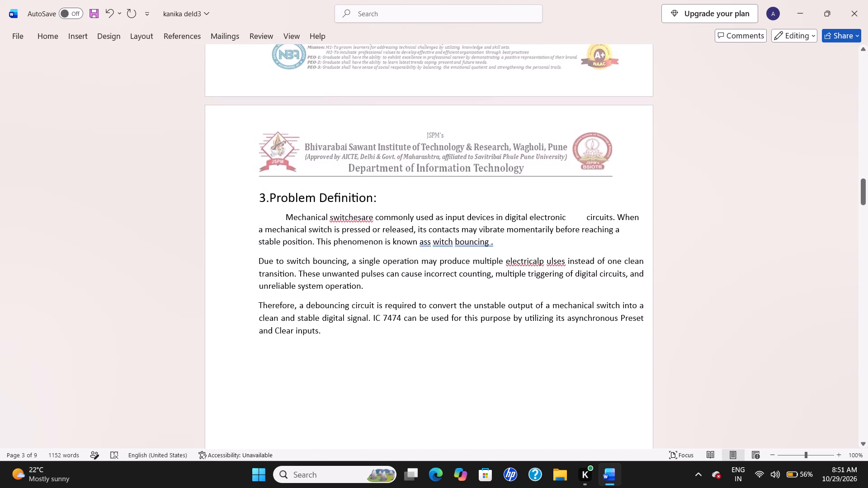
drag(259, 200, 337, 335)
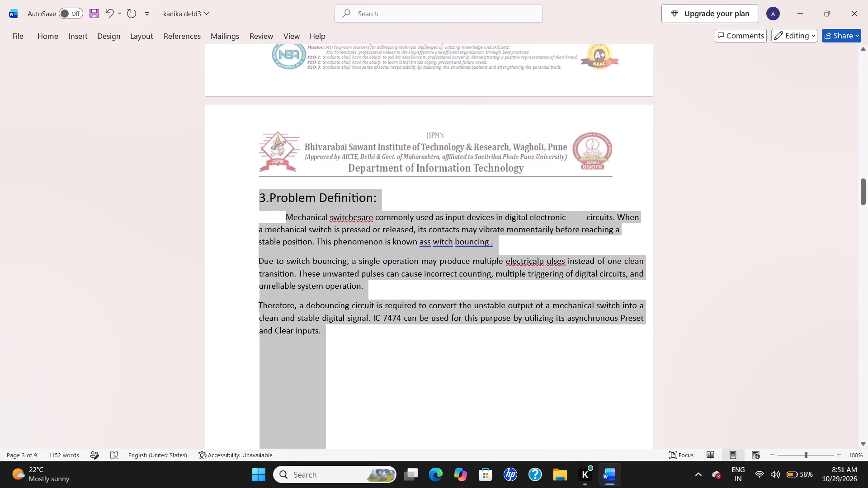
drag(337, 335, 338, 335)
key(BackSpace)
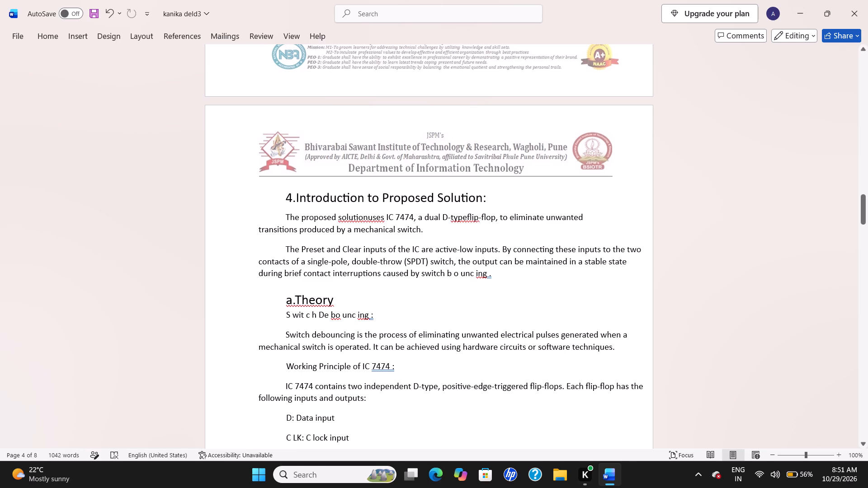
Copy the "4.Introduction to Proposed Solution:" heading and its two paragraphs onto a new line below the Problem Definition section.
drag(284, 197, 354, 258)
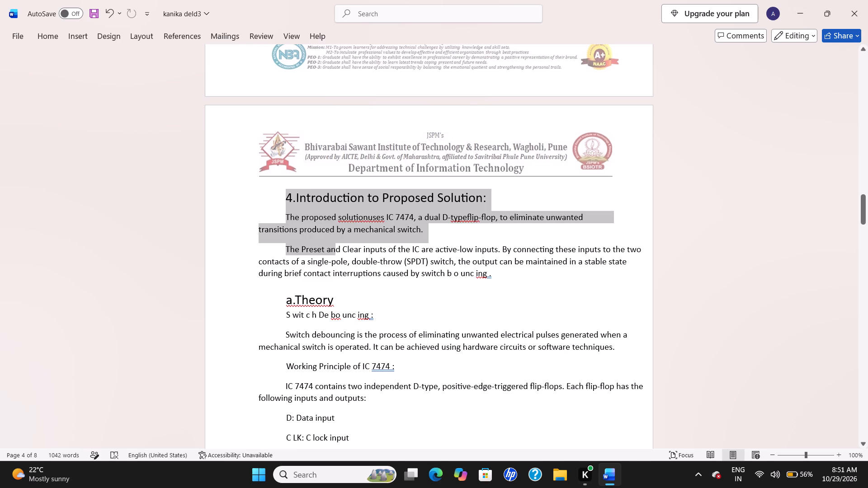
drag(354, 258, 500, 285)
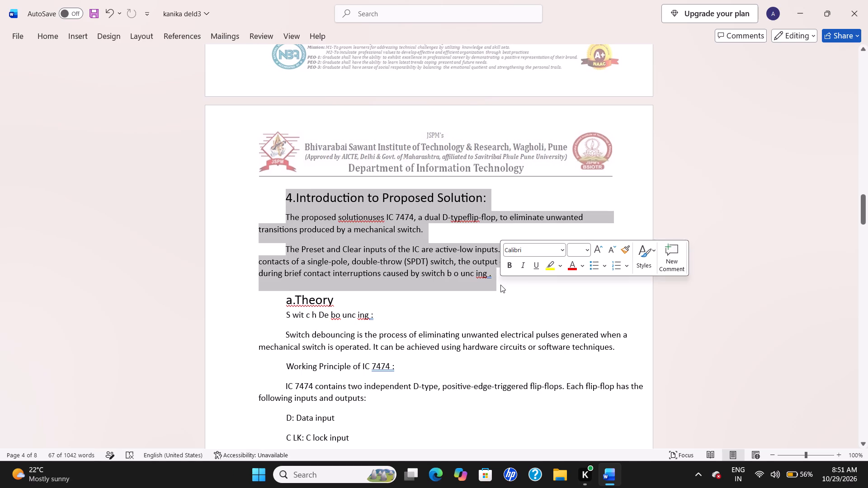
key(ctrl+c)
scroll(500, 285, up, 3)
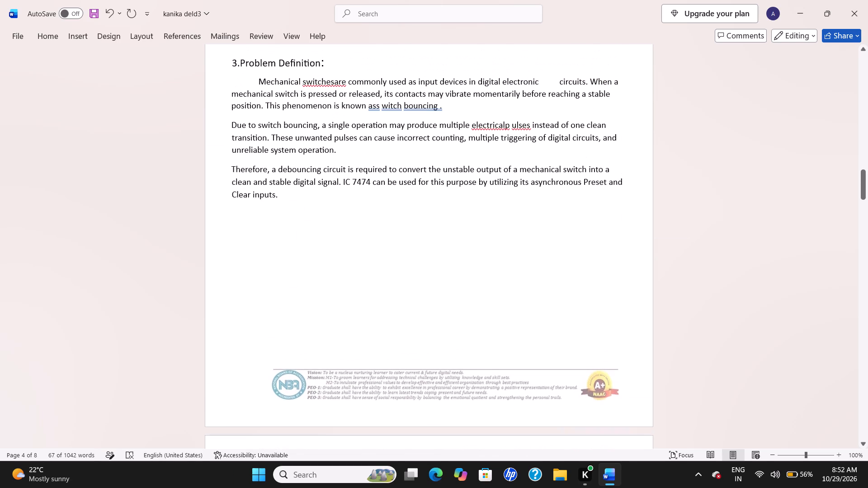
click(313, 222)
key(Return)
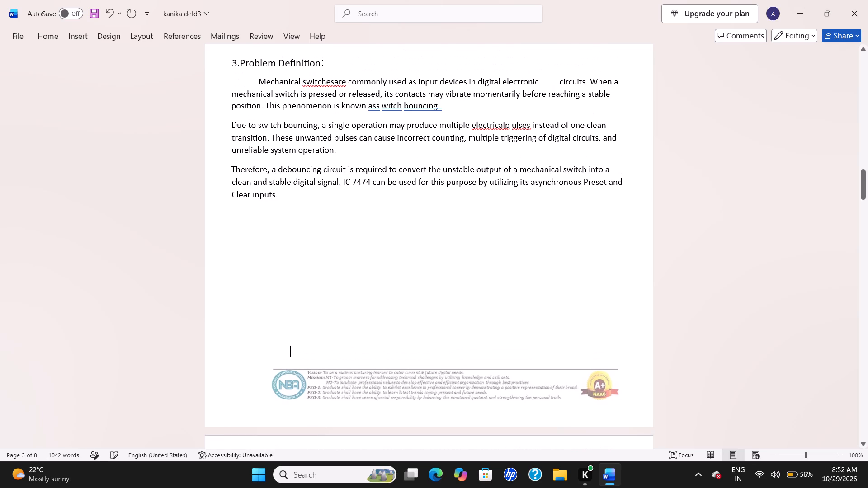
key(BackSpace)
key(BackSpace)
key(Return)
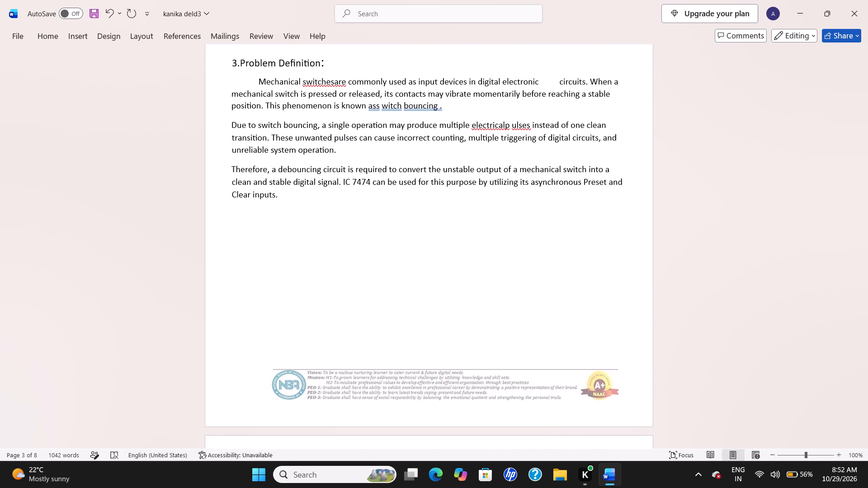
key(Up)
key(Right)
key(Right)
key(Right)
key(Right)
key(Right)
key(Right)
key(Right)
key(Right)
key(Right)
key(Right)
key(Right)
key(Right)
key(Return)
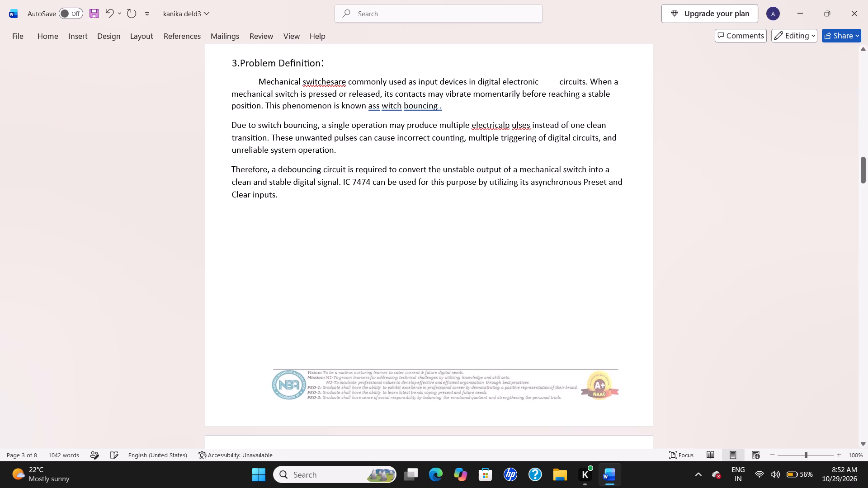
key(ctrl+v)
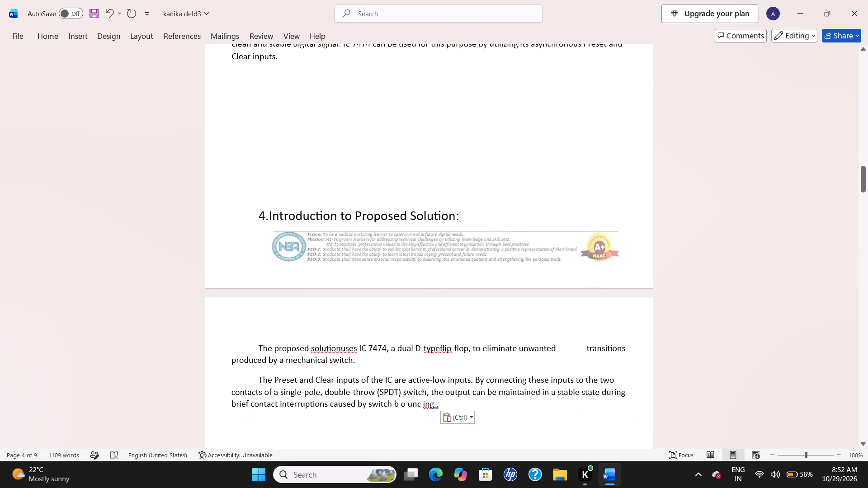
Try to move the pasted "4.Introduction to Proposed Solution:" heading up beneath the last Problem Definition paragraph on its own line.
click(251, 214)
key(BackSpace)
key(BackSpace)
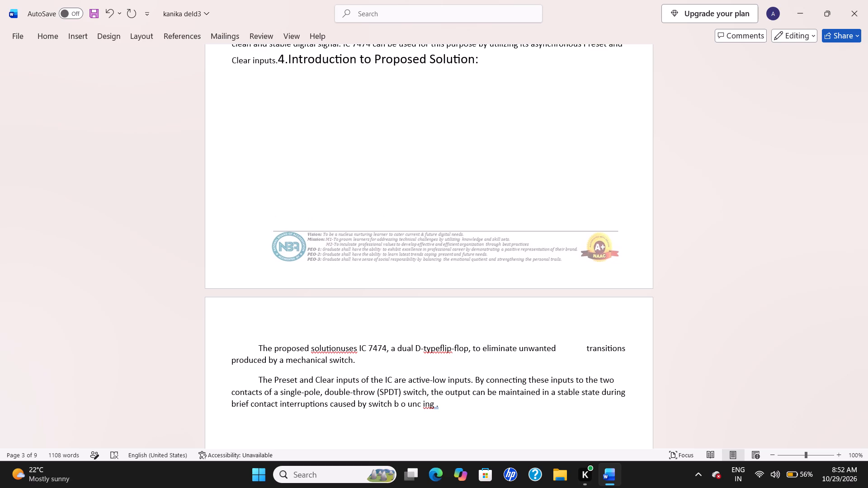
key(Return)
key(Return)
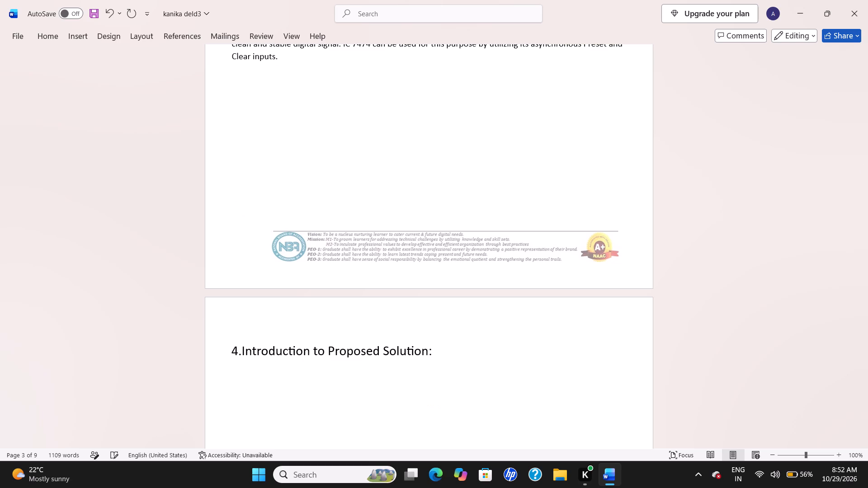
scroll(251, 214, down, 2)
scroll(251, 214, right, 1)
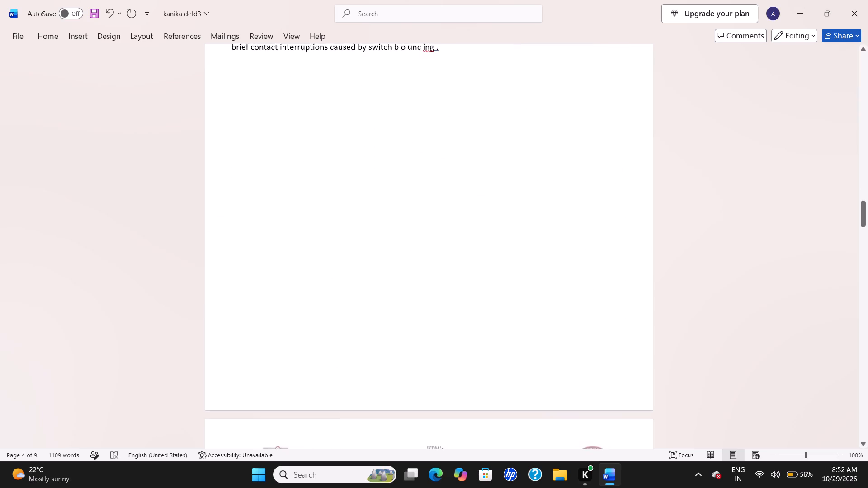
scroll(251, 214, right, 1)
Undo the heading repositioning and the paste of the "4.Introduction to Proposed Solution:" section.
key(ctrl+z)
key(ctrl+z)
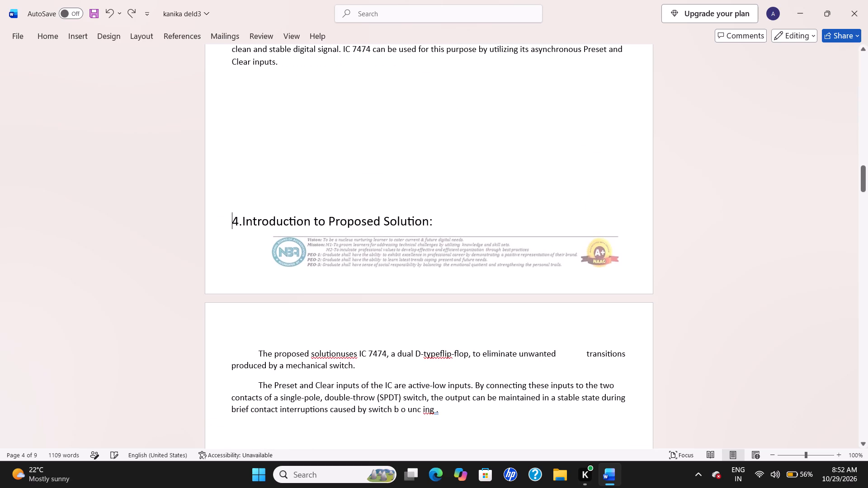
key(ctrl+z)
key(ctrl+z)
Delete the empty line on the blank page before the "4.Introduction to Proposed Solution:" section to remove that page.
scroll(251, 214, down, 1)
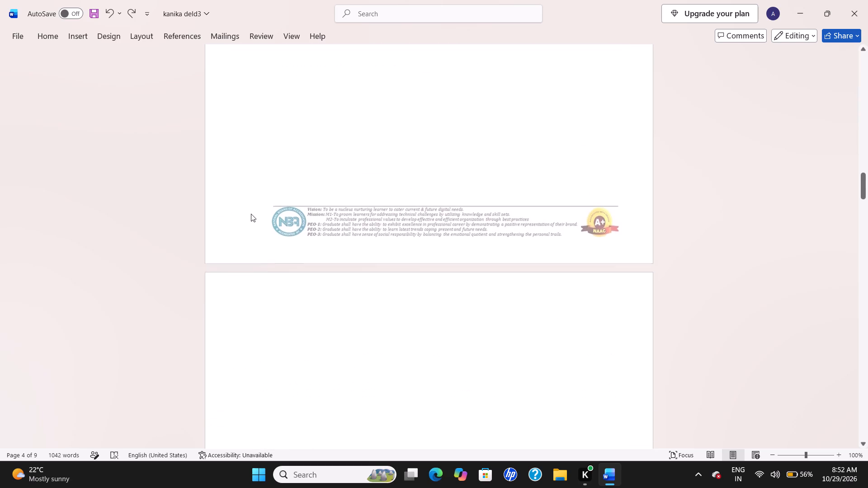
scroll(251, 214, down, 5)
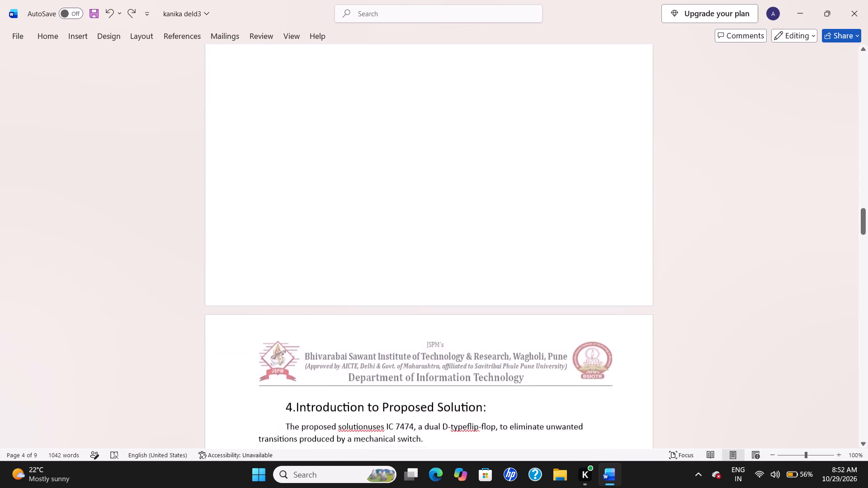
scroll(251, 214, down, 1)
scroll(251, 214, up, 1)
click(258, 247)
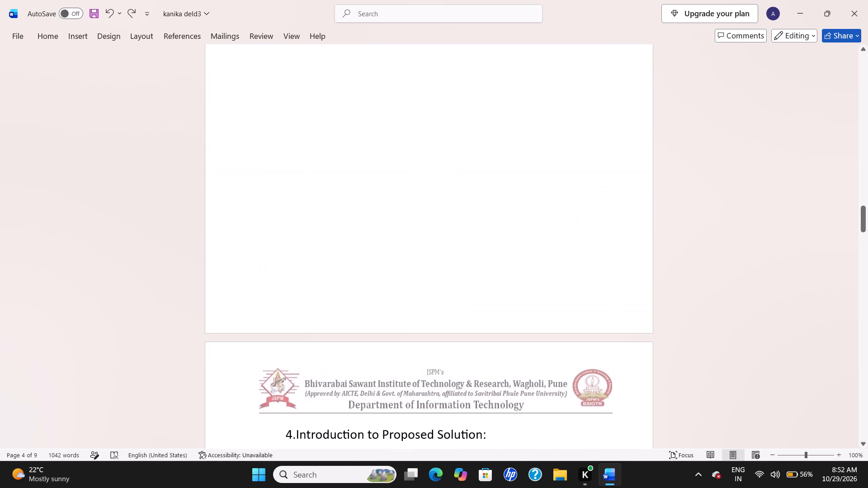
key(BackSpace)
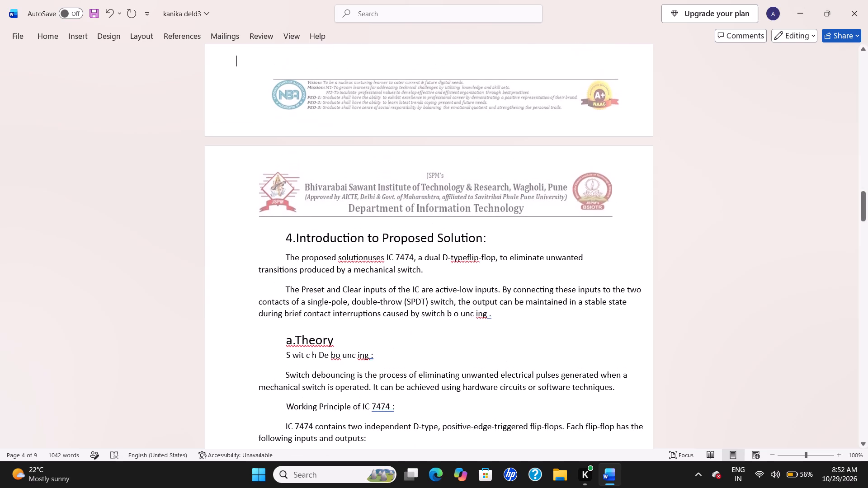
Try justified alignment on everything from "4.Introduction to Proposed Solution:" to the end of the report, and settle on left alignment.
scroll(258, 247, up, 5)
scroll(258, 247, down, 1)
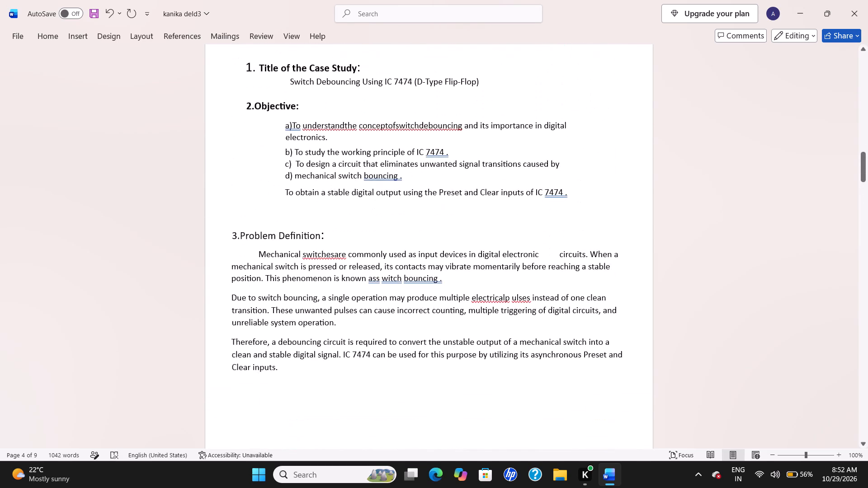
scroll(258, 247, down, 3)
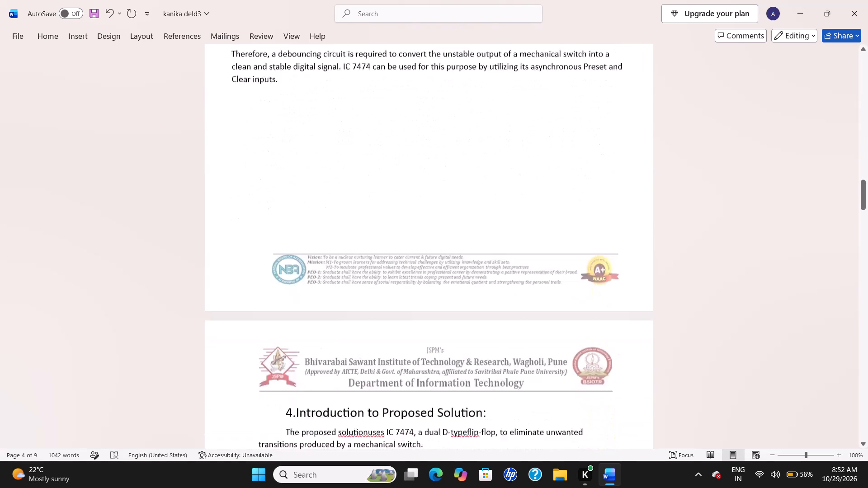
scroll(258, 247, down, 2)
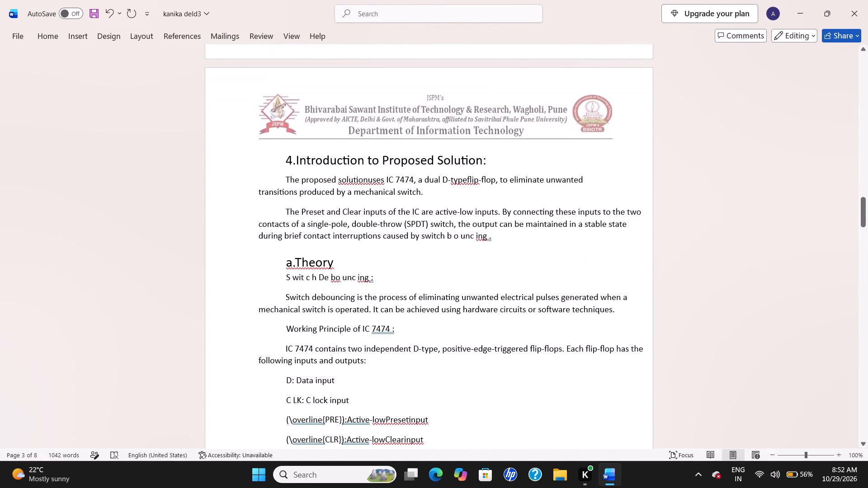
click(286, 160)
drag(286, 160, 426, 487)
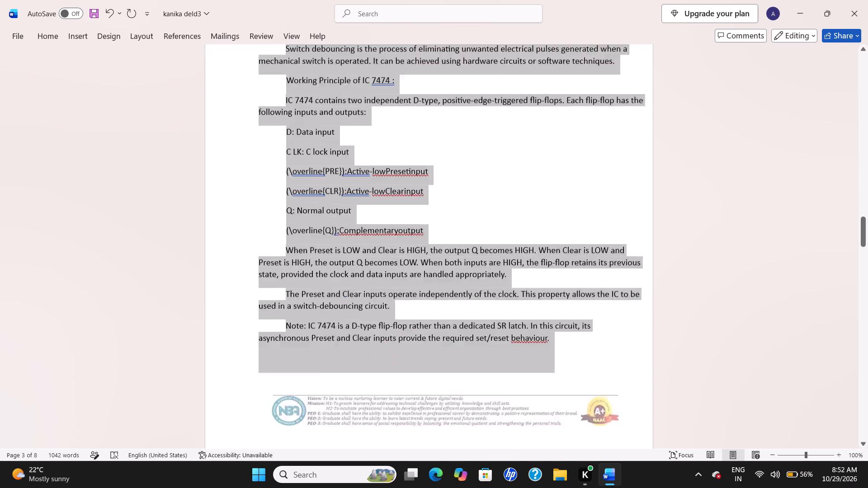
drag(426, 487, 611, 487)
scroll(450, 399, down, 2)
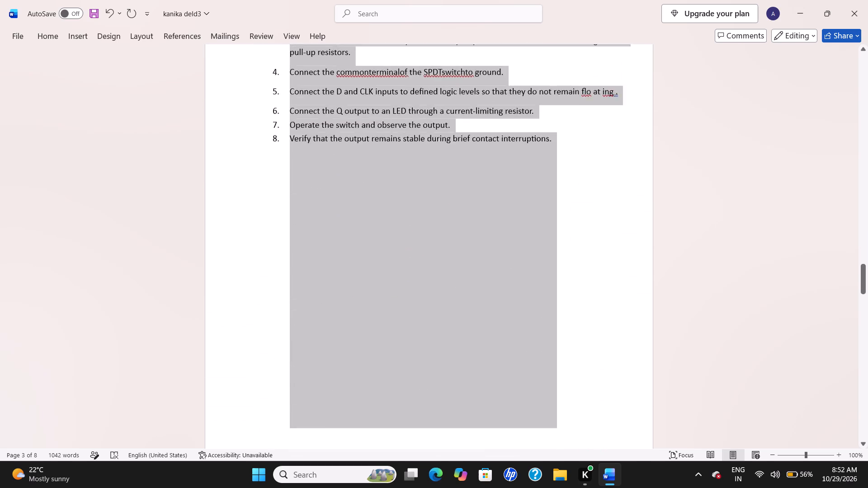
drag(611, 487, 616, 484)
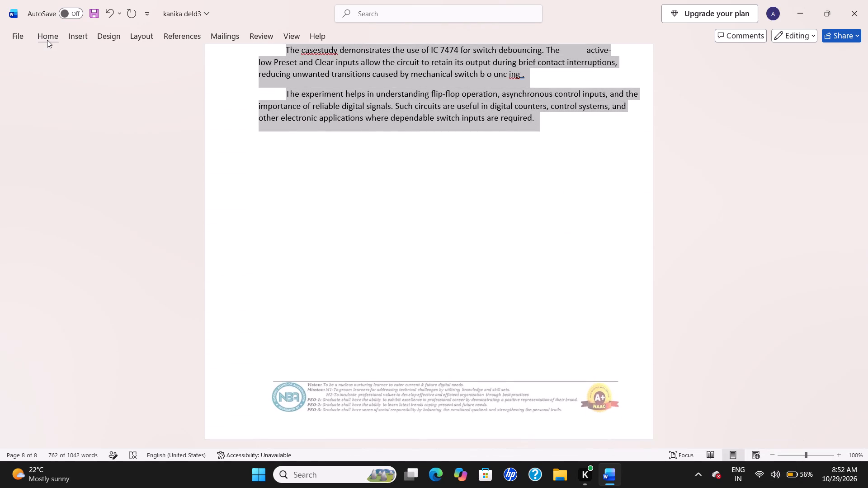
click(47, 40)
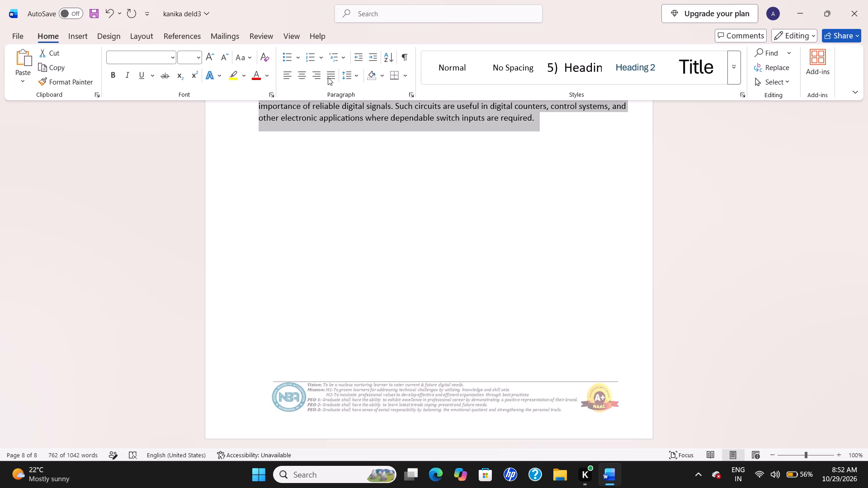
click(328, 77)
click(290, 81)
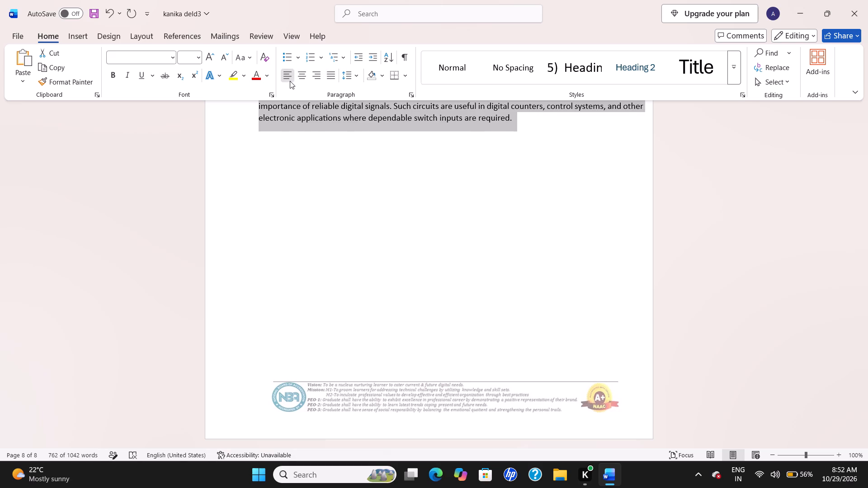
click(315, 198)
Try justified alignment on everything from "Title of the Case Study" to the end of the report, and settle on left alignment.
scroll(315, 198, up, 16)
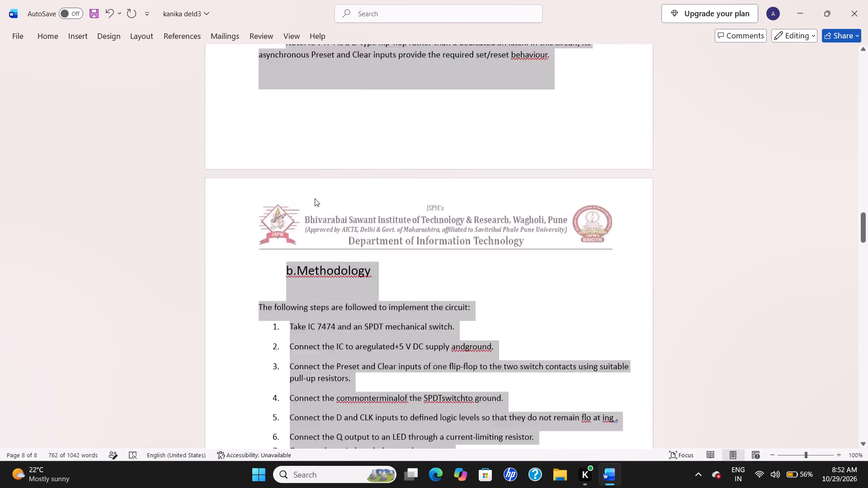
scroll(315, 198, right, 1)
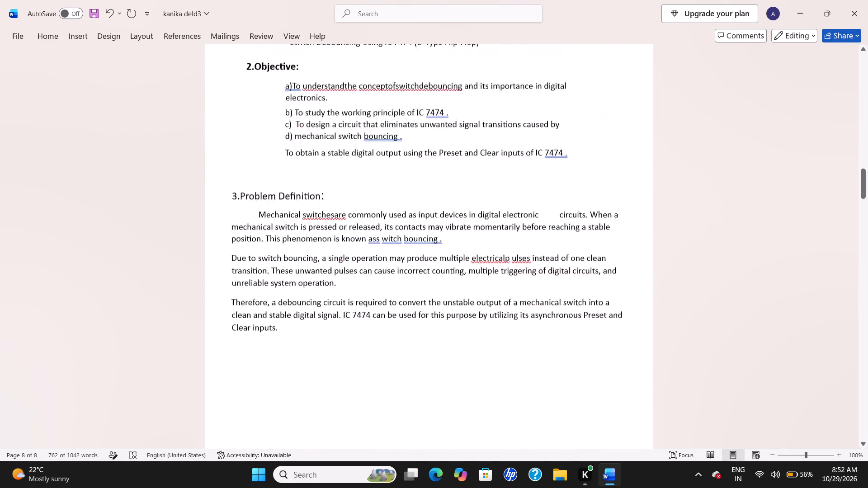
scroll(315, 198, right, 1)
click(315, 198)
scroll(315, 198, up, 2)
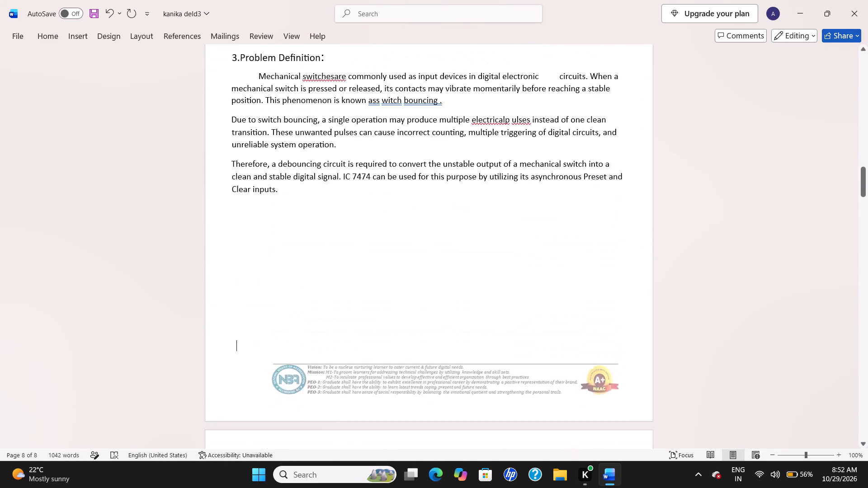
scroll(315, 198, up, 2)
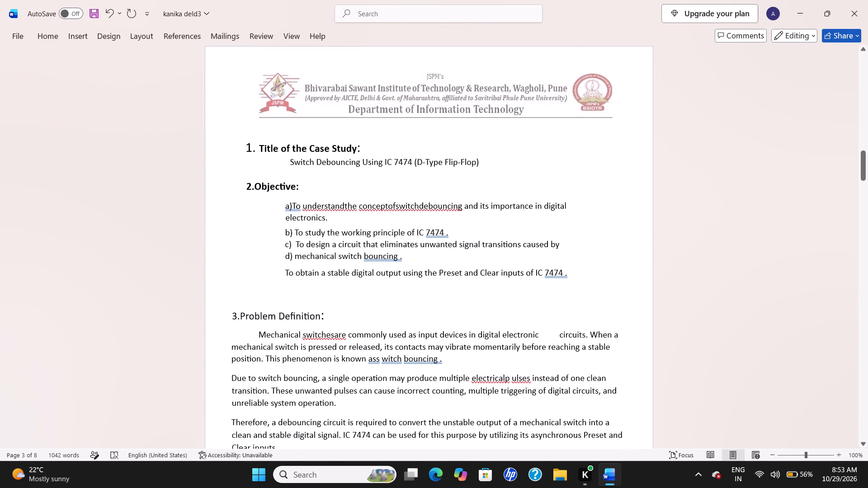
drag(245, 145, 367, 190)
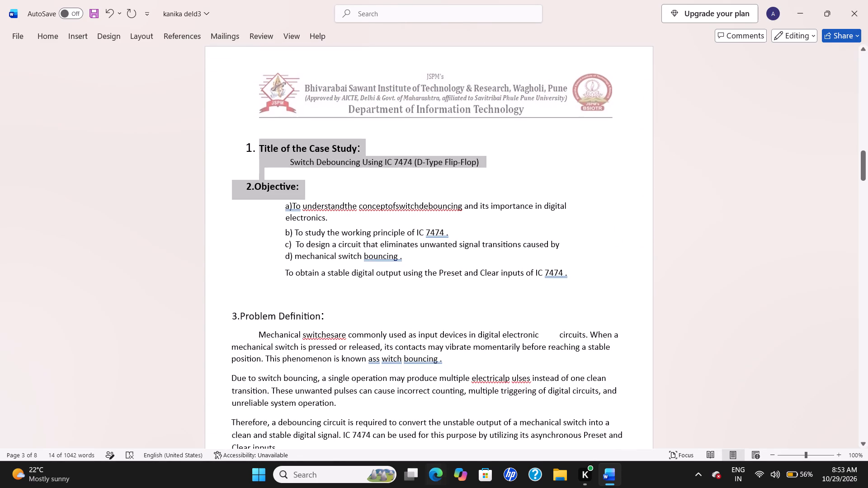
drag(361, 182, 259, 147)
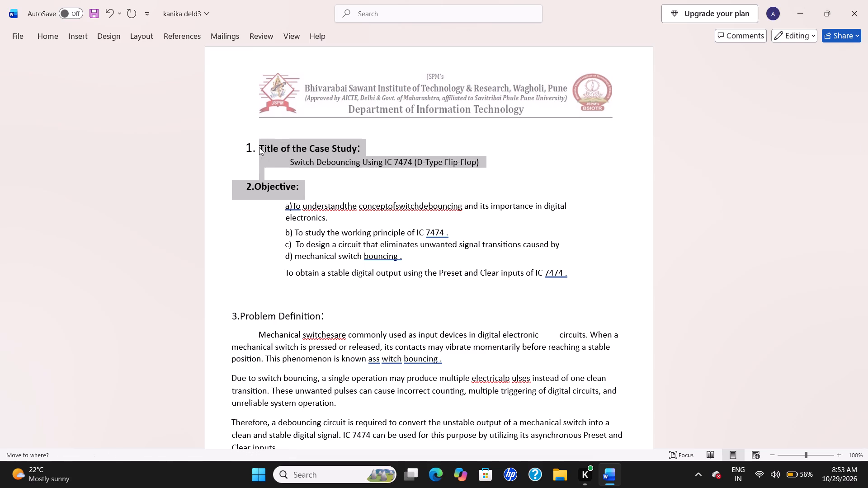
drag(259, 147, 436, 487)
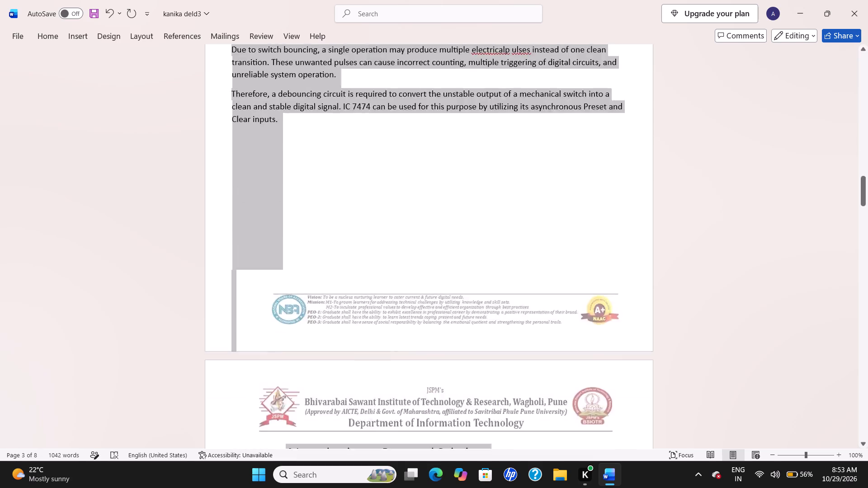
drag(436, 487, 436, 487)
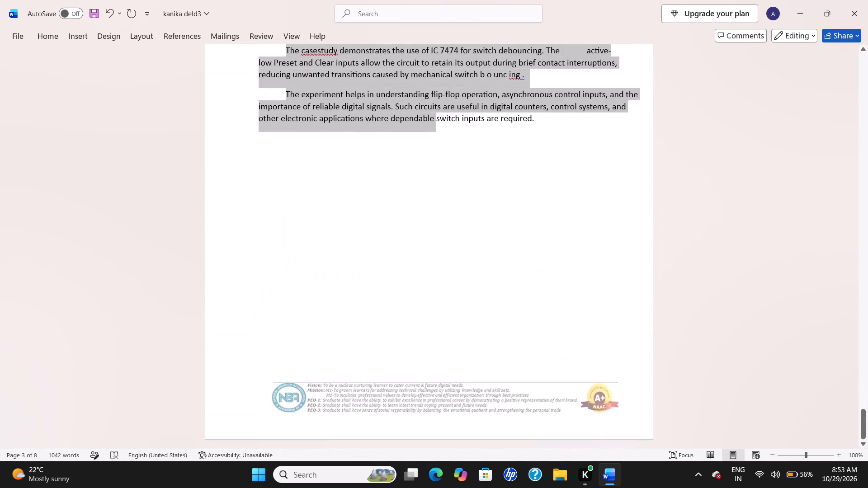
drag(436, 487, 564, 458)
click(564, 458)
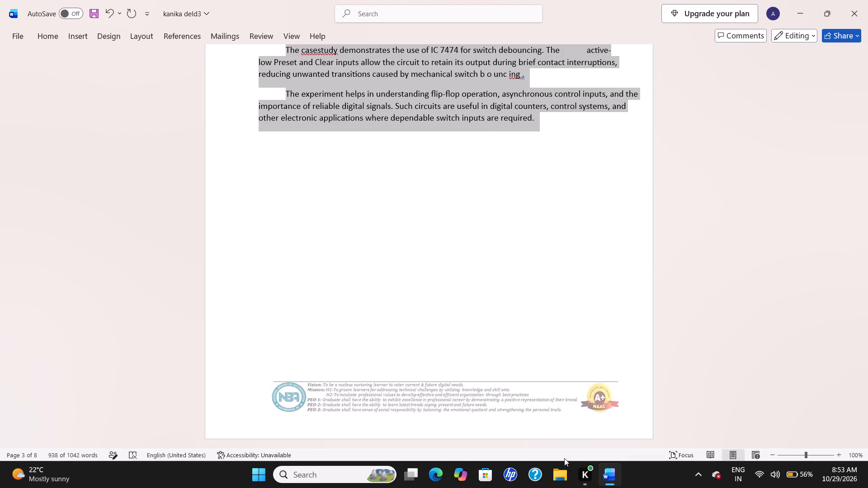
click(13, 38)
click(11, 38)
click(49, 28)
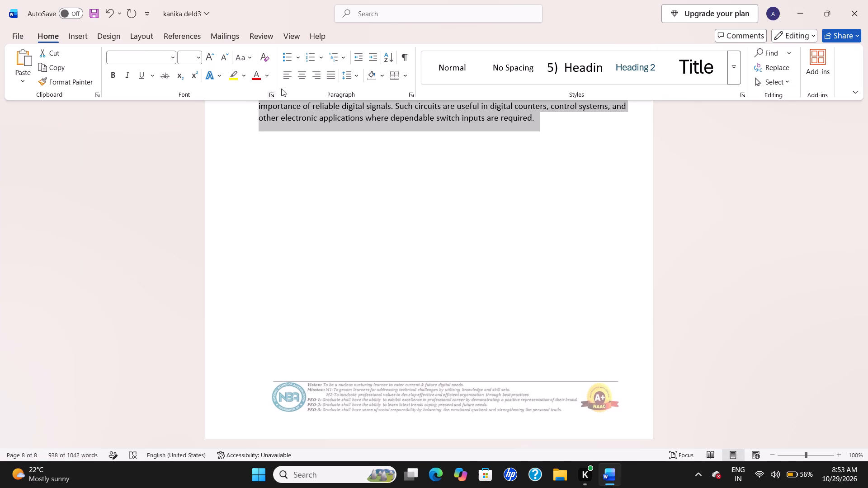
click(284, 79)
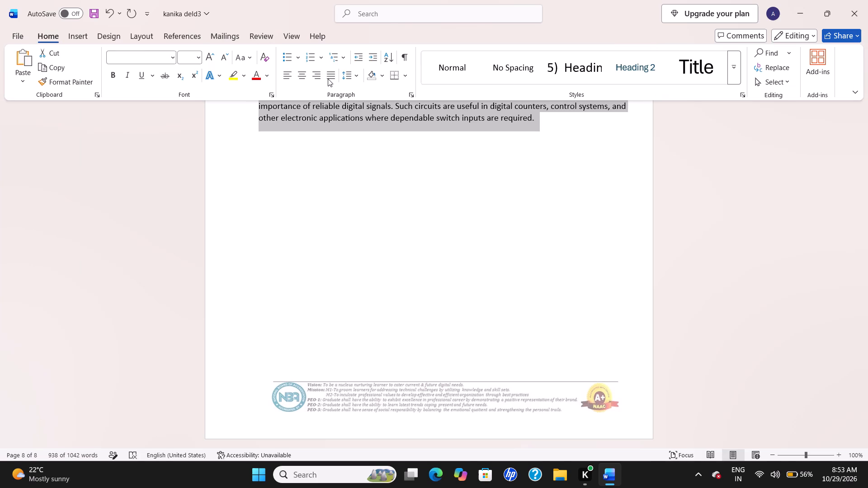
click(328, 79)
click(283, 79)
Set the font size of the selected report body to 12.
click(197, 63)
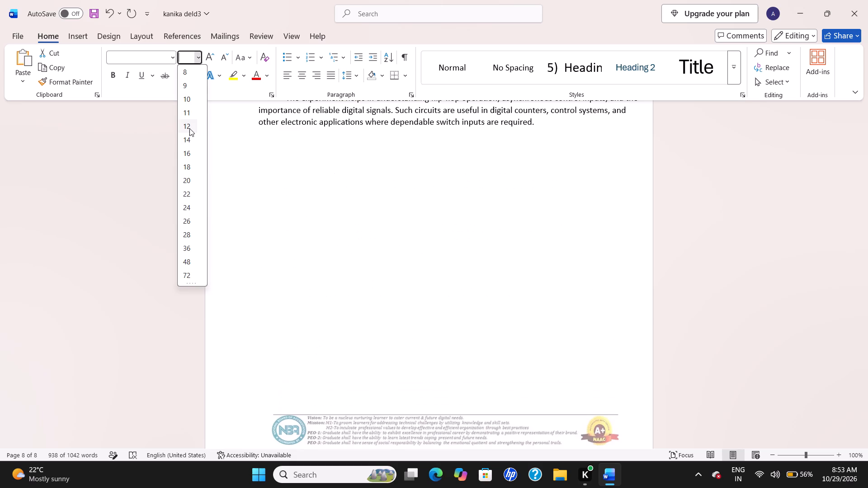
click(189, 128)
click(304, 184)
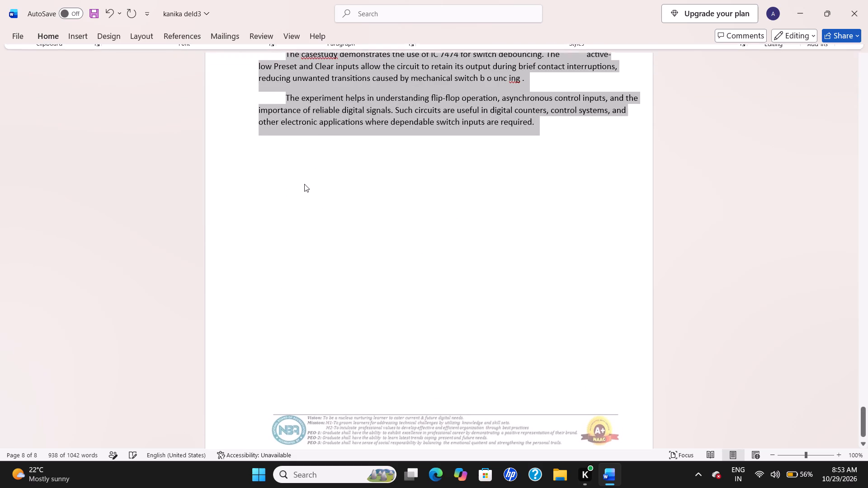
Set the cover page text, from "Department of Information Technology" down past the list of submitting students, to font size 14.
scroll(304, 184, up, 14)
scroll(304, 184, up, 20)
scroll(304, 184, up, 20)
scroll(304, 184, up, 20)
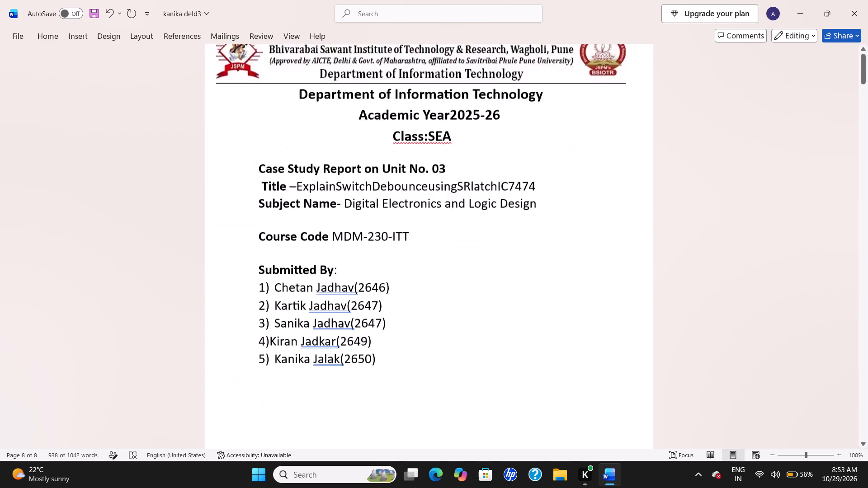
scroll(304, 184, up, 20)
scroll(304, 184, up, 20)
scroll(304, 184, up, 20)
scroll(321, 83, down, 1)
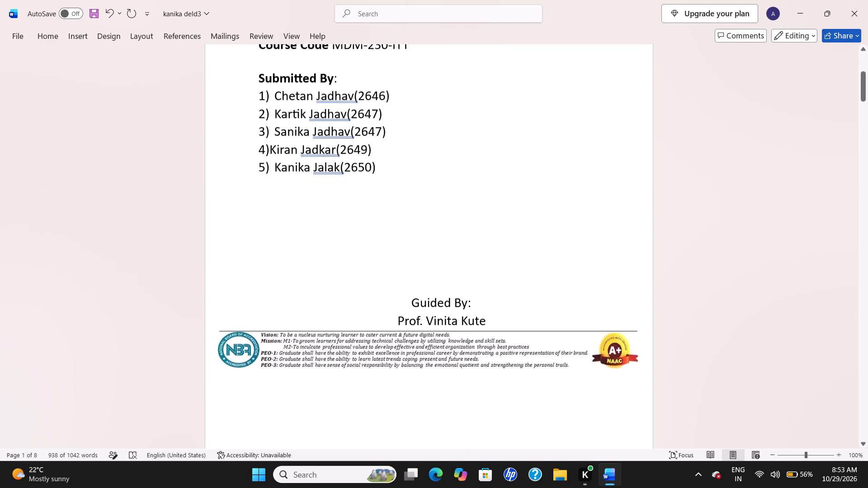
scroll(321, 83, down, 3)
scroll(321, 83, up, 1)
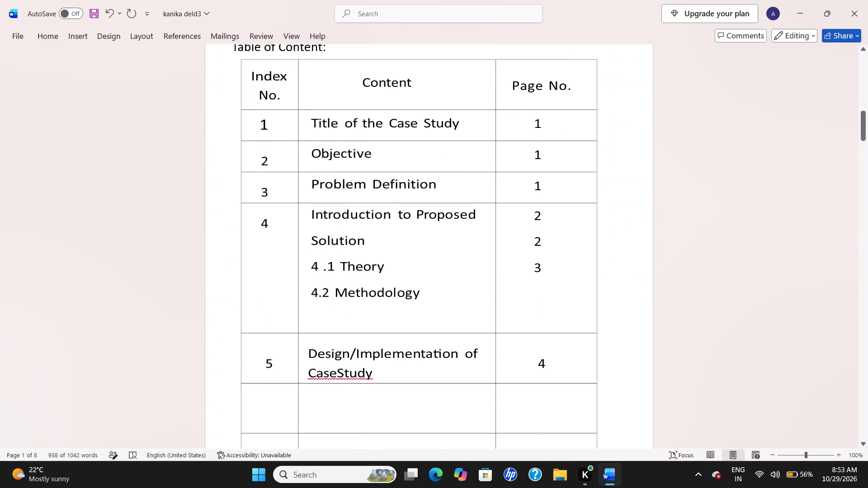
scroll(321, 83, up, 4)
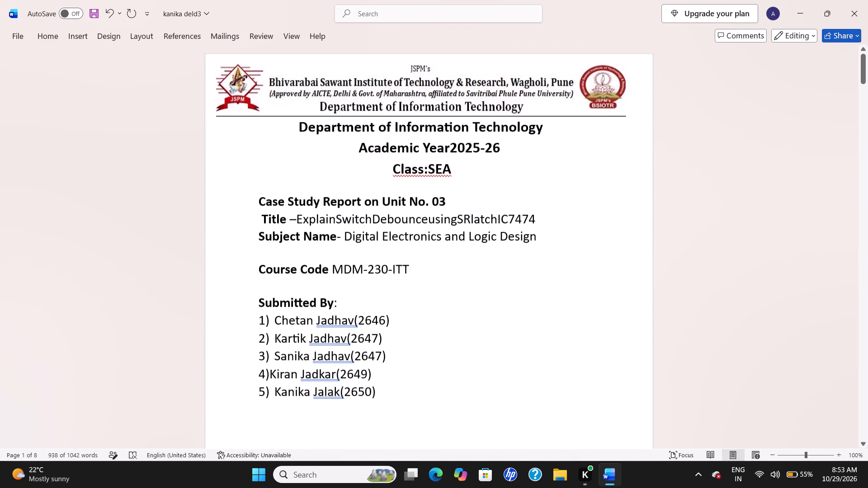
drag(301, 129, 376, 365)
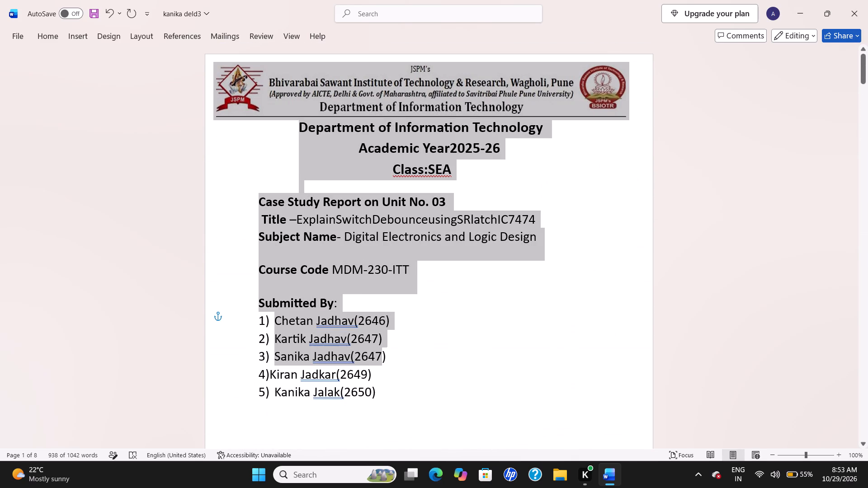
drag(376, 365, 386, 422)
click(472, 390)
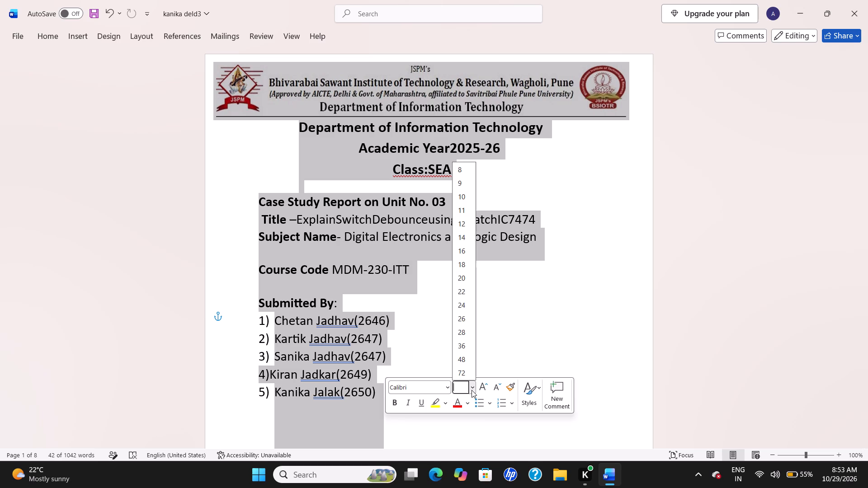
click(459, 235)
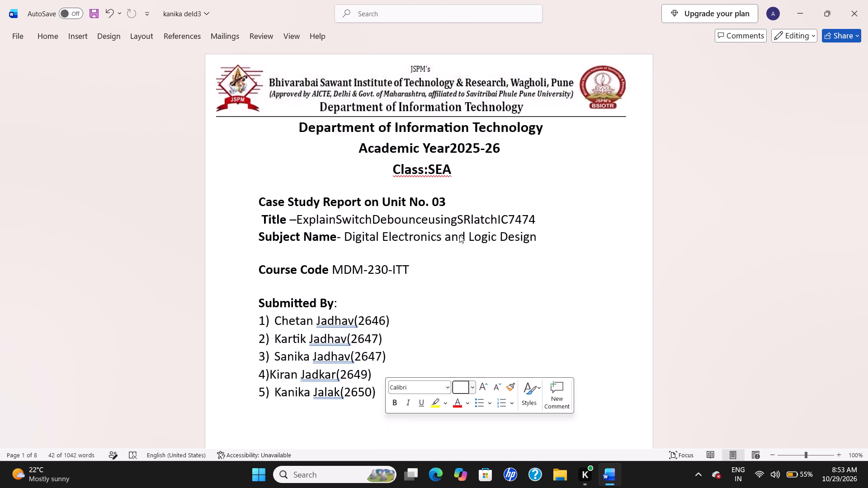
click(465, 210)
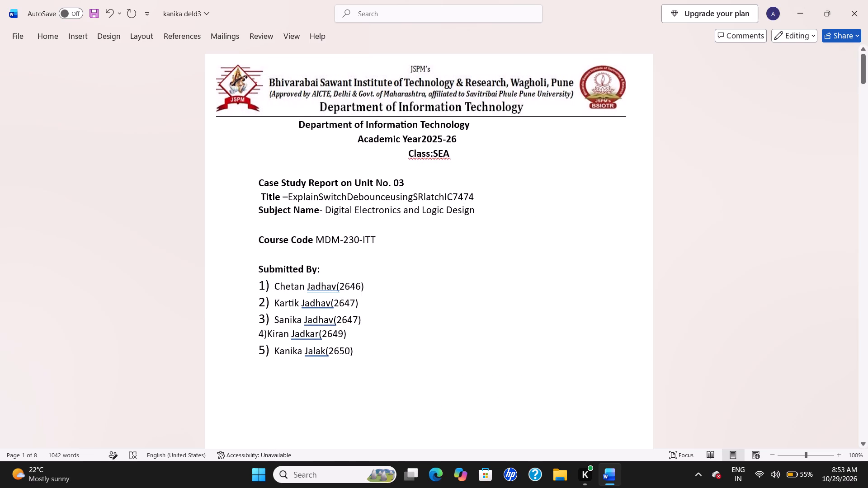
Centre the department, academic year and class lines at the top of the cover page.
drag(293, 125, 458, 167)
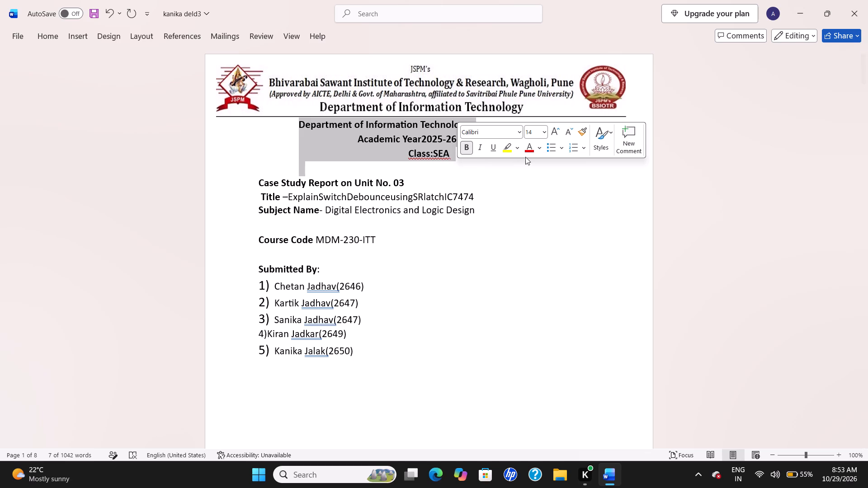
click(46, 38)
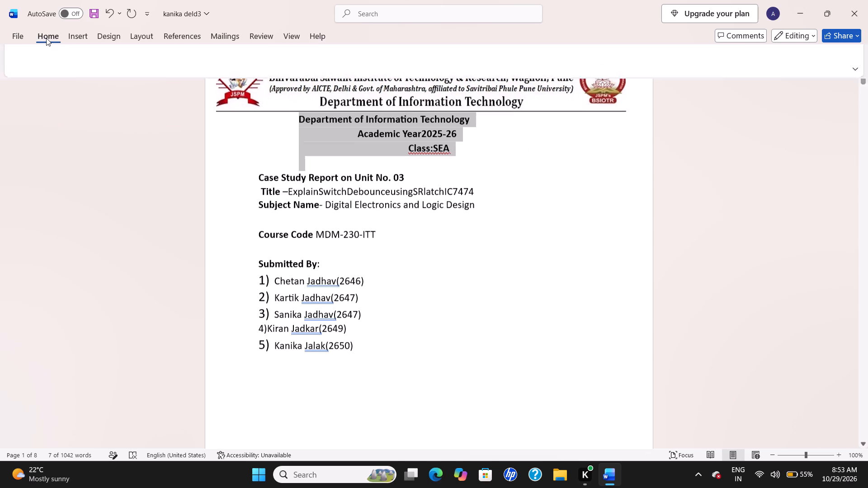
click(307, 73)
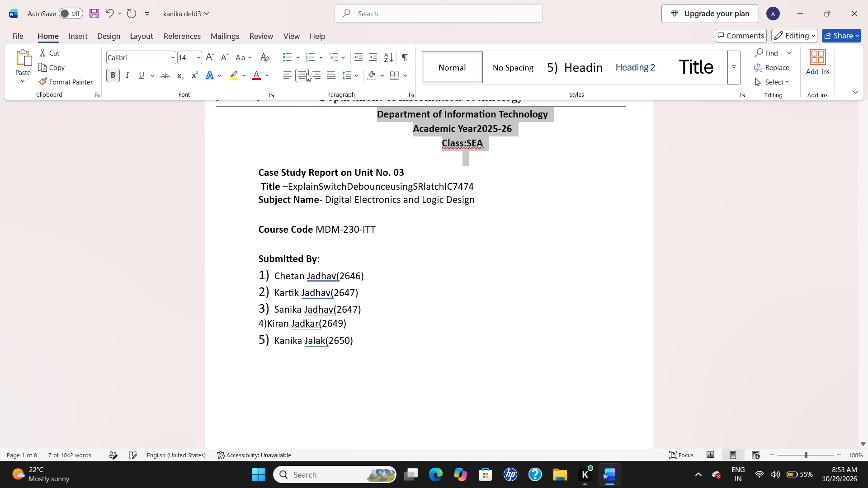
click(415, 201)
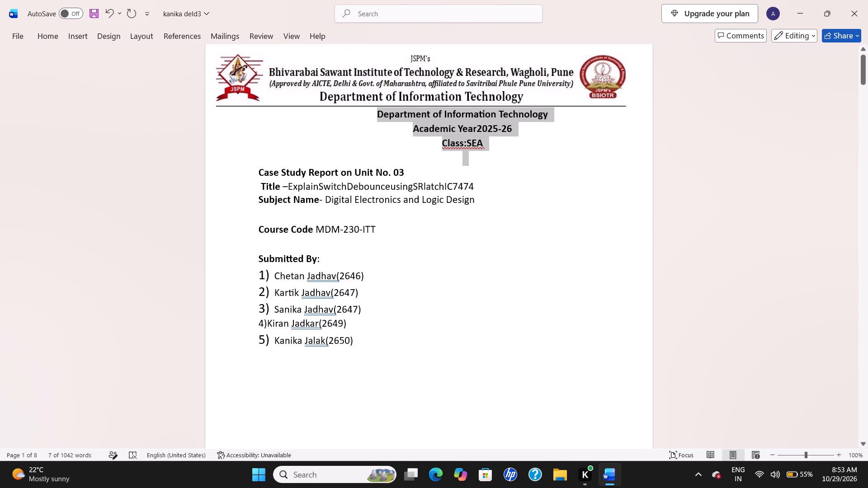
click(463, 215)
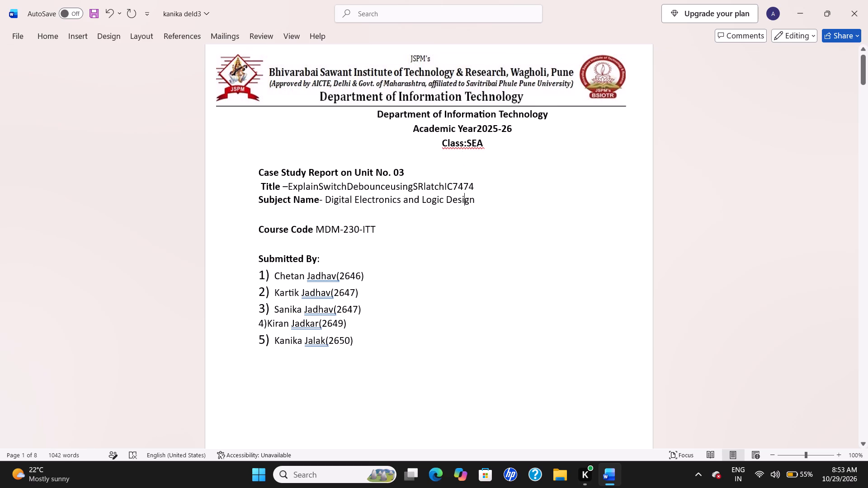
Remove the centring from the cover's "Department of Information Technology" line and shift it right with 20 leading spaces.
click(347, 122)
click(363, 115)
key(BackSpace)
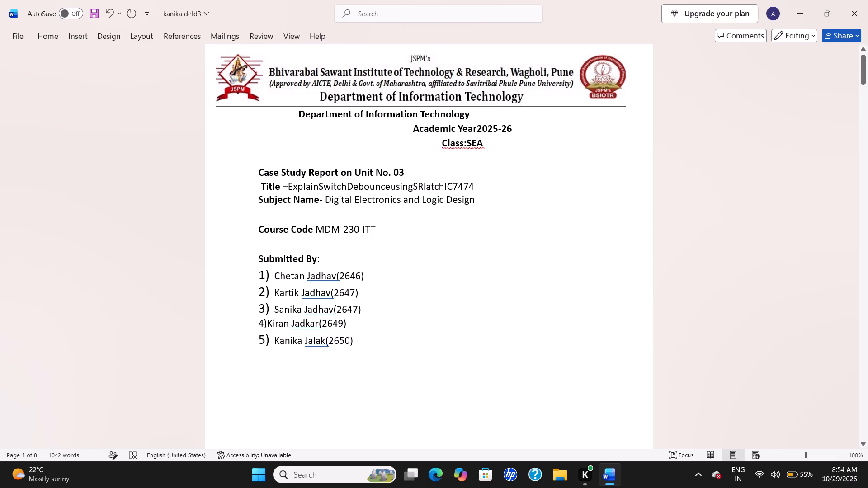
key(space)
key(space)
key(space)
key(space)
key(space)
key(space)
key(space)
key(space)
key(space)
key(space)
key(space)
key(space)
key(space)
key(space)
key(space)
key(space)
key(space)
key(space)
key(space)
key(space)
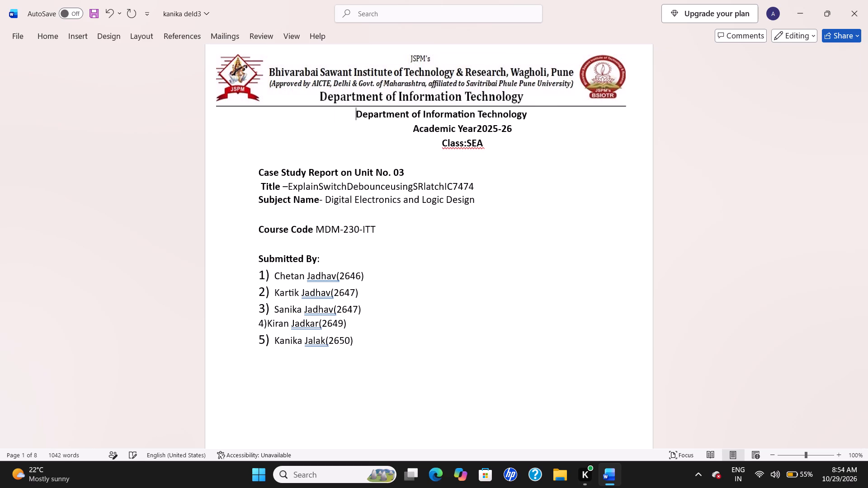
Remove the centring from the "Academic Year2025-26" line and position it beneath the department line with 16 leading spaces.
click(406, 127)
key(BackSpace)
key(space)
key(space)
key(space)
key(space)
key(space)
key(space)
key(space)
key(space)
key(space)
key(space)
key(space)
key(space)
key(space)
key(space)
key(space)
key(space)
key(space)
key(space)
key(space)
key(space)
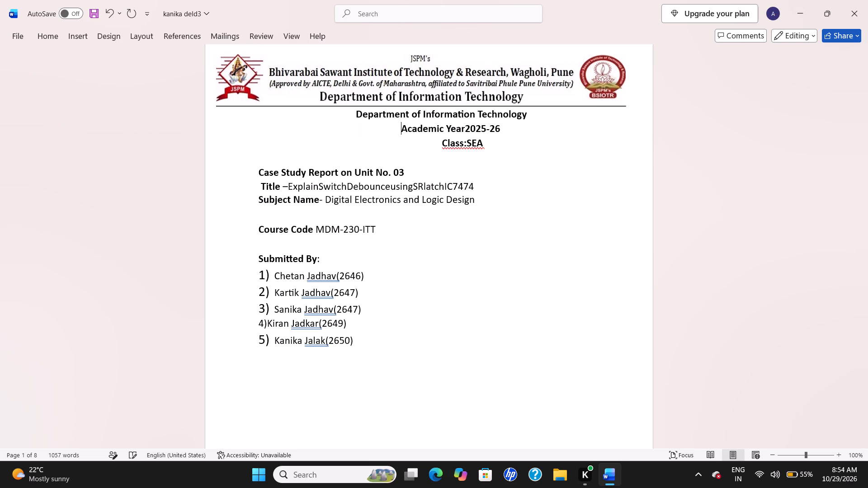
key(BackSpace)
key(BackSpace)
key(BackSpace)
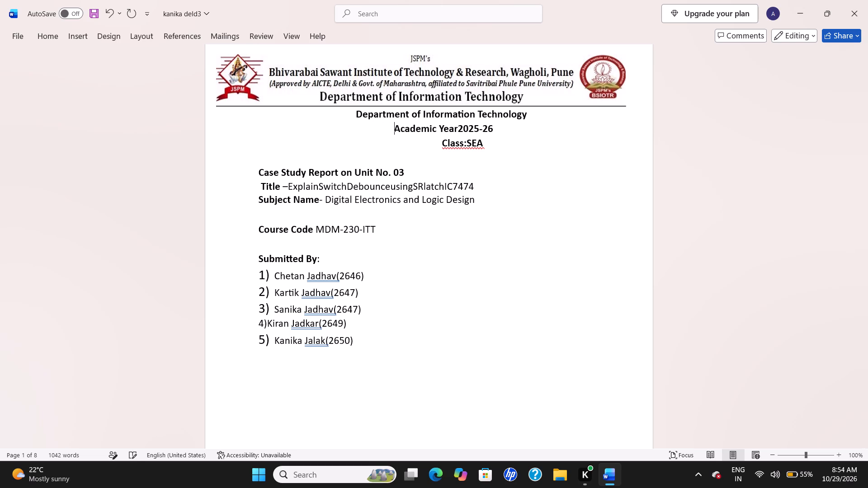
key(BackSpace)
Remove the centring from the "Class:SEA" line and position it beneath the academic year line with 20 leading spaces.
click(438, 150)
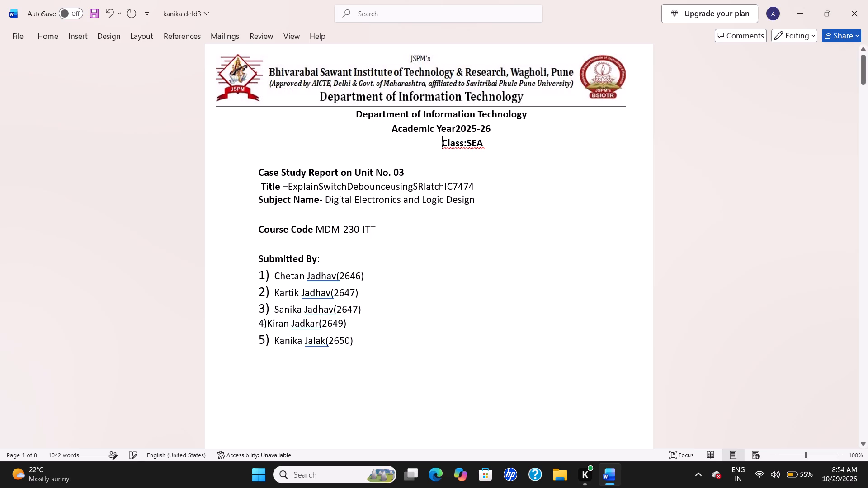
key(BackSpace)
key(space)
key(space)
key(space)
key(space)
key(space)
key(space)
key(space)
key(space)
key(space)
key(space)
key(space)
key(space)
key(space)
key(space)
key(space)
key(space)
key(space)
key(space)
key(space)
key(space)
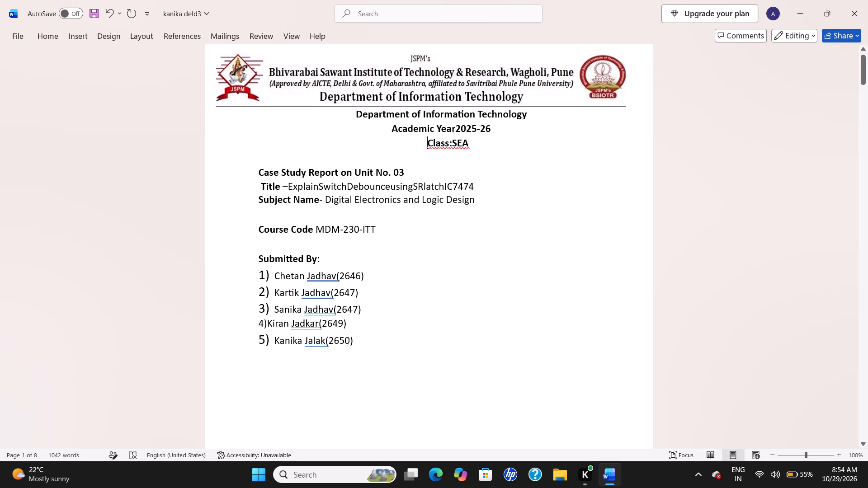
Add a blank line above "Case Study Report on Unit No. 03" on the cover page.
click(251, 172)
key(Return)
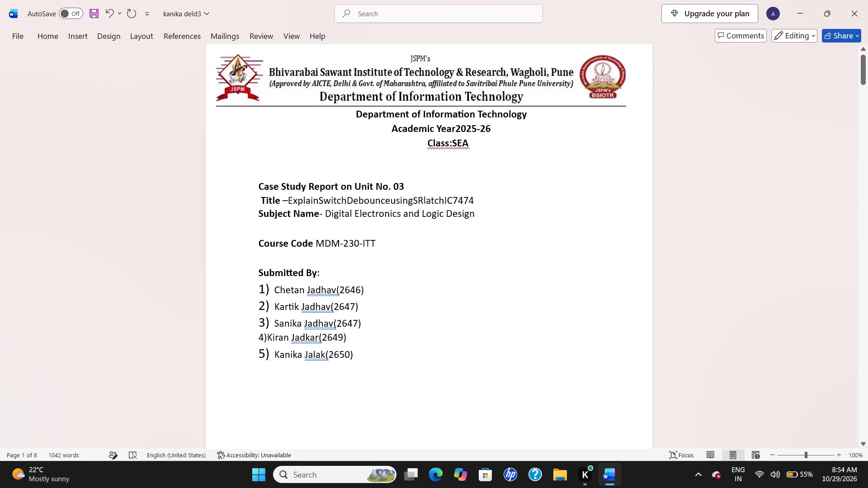
Move the cover's "Department of Information Technology" line down one line and indent it with 20 leading spaces.
scroll(253, 275, down, 1)
scroll(321, 335, up, 1)
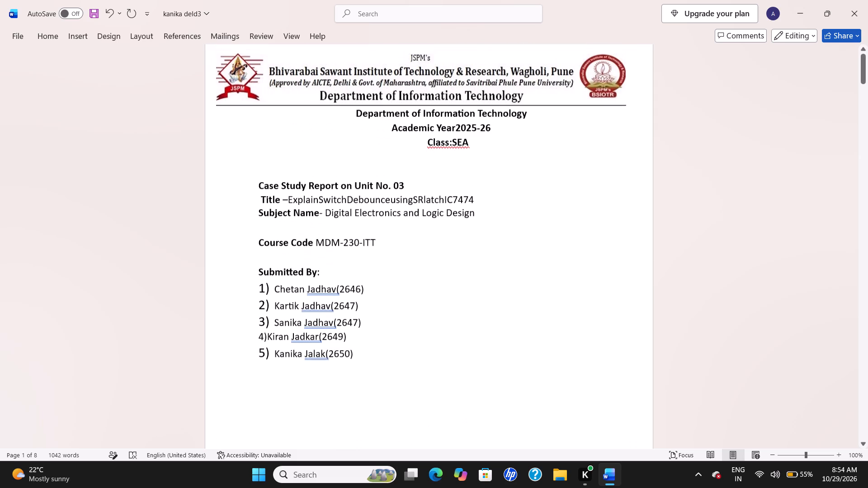
scroll(321, 335, up, 1)
click(351, 119)
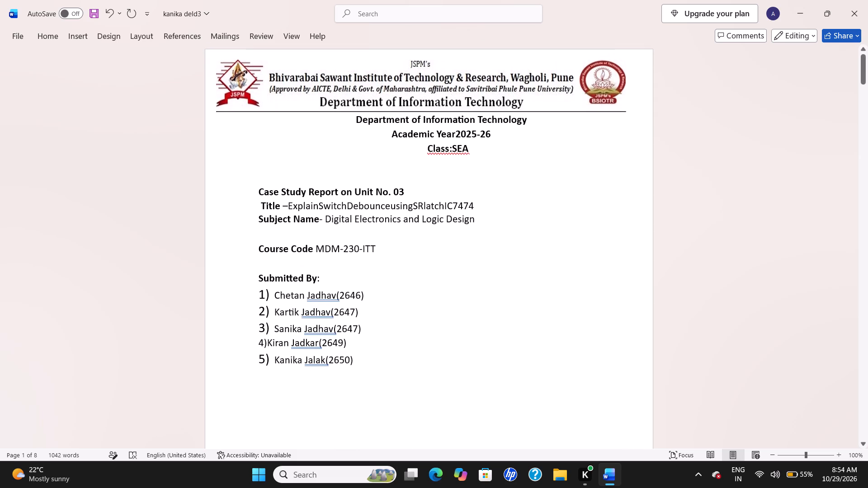
key(Return)
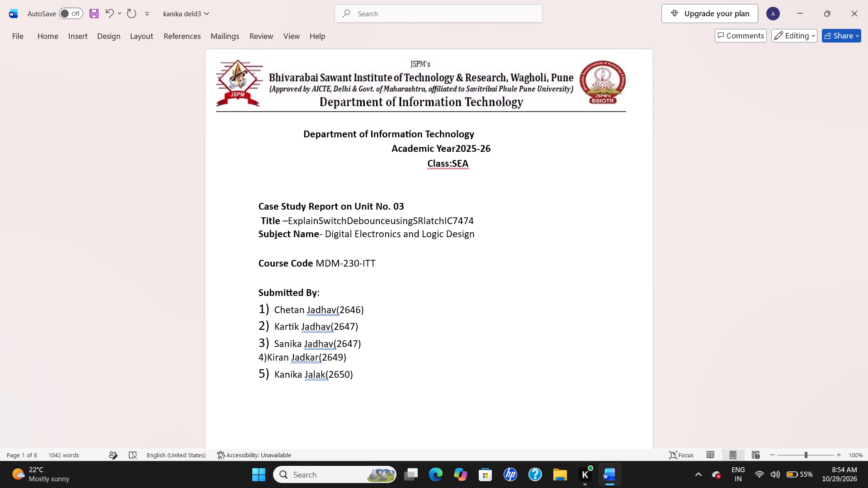
key(space)
key(space)
key(space)
key(space)
key(space)
key(space)
key(space)
key(space)
key(space)
key(space)
key(space)
key(space)
key(space)
key(space)
key(space)
key(space)
key(space)
key(space)
key(space)
key(space)
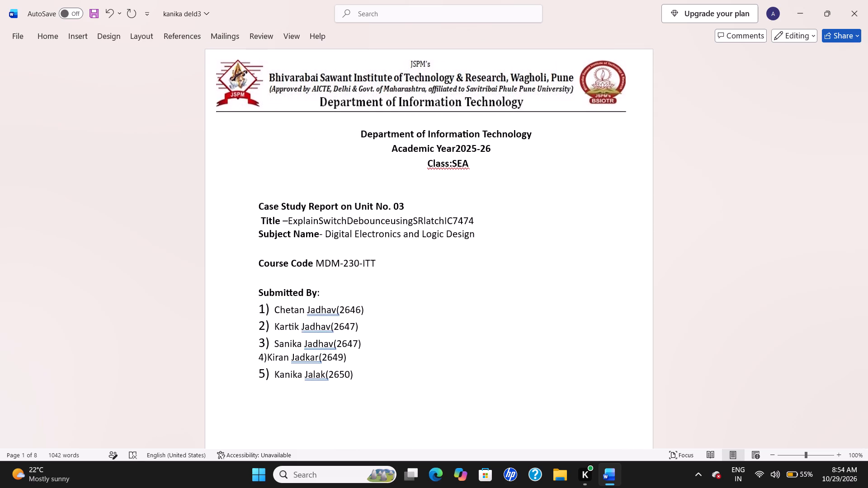
Move the cover's department line down one more line and indent it again with 20 leading spaces.
key(Return)
key(space)
key(space)
key(space)
key(space)
key(space)
key(space)
key(space)
key(space)
key(space)
key(space)
key(space)
key(space)
key(space)
key(space)
key(space)
key(space)
key(space)
key(space)
key(space)
key(space)
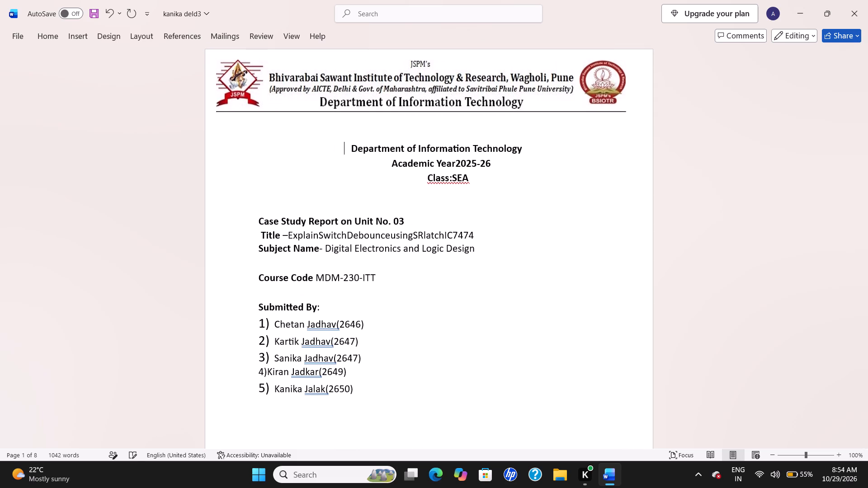
Set the "Table of Content:" heading on the second page to font size 14.
scroll(351, 119, down, 8)
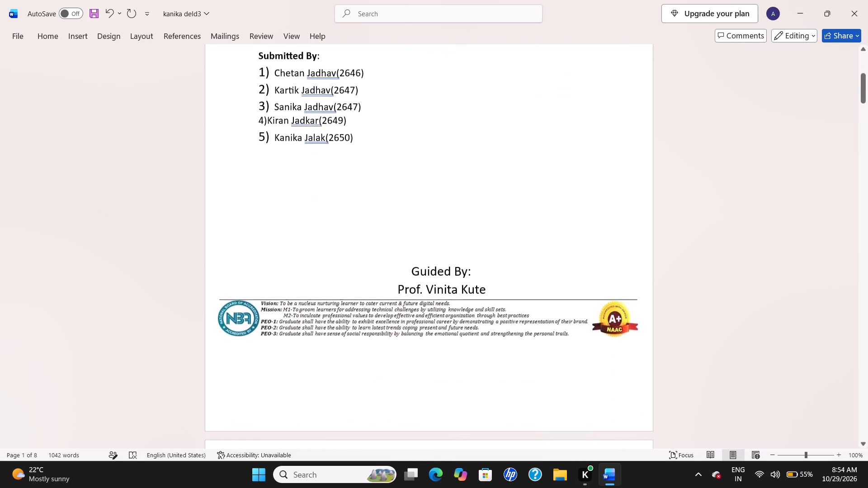
scroll(351, 119, down, 7)
scroll(351, 119, up, 2)
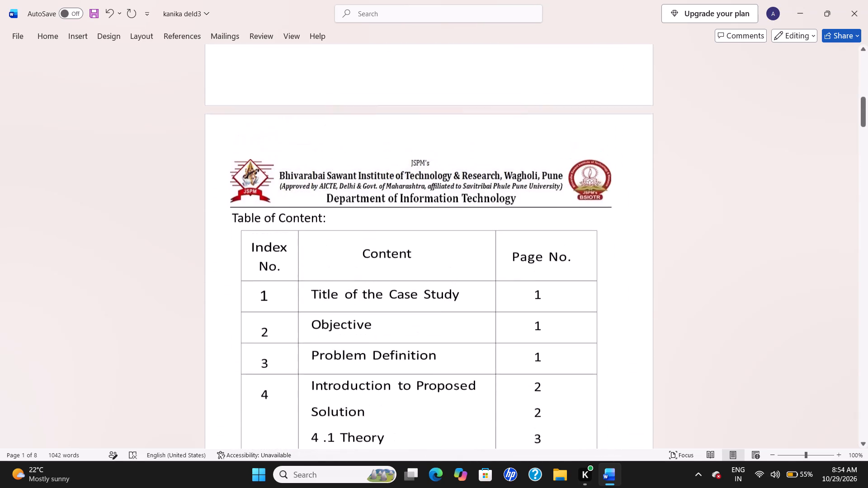
scroll(351, 119, up, 1)
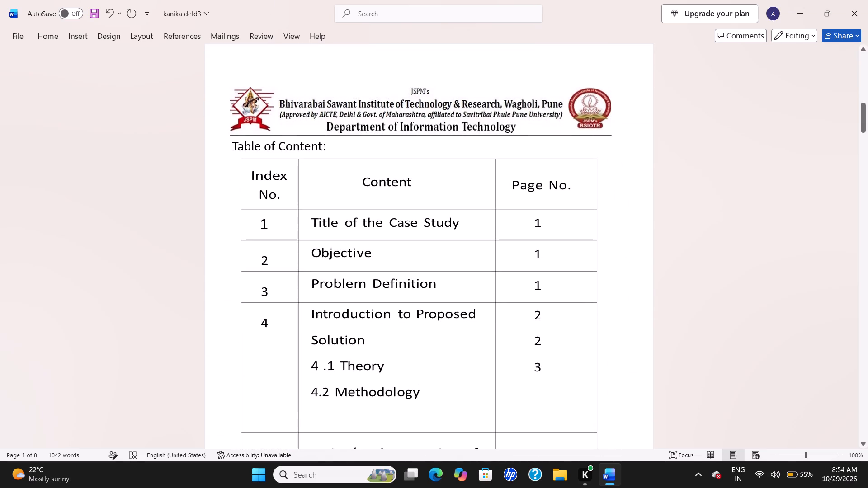
drag(232, 145, 439, 266)
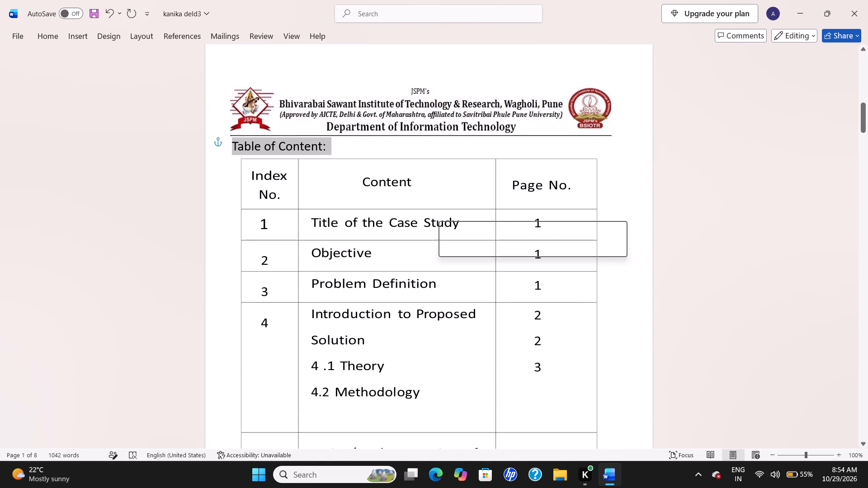
click(527, 230)
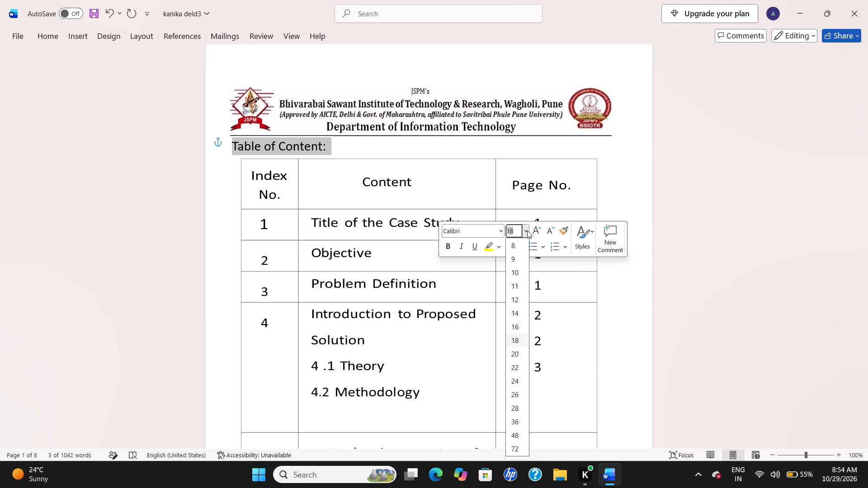
click(515, 313)
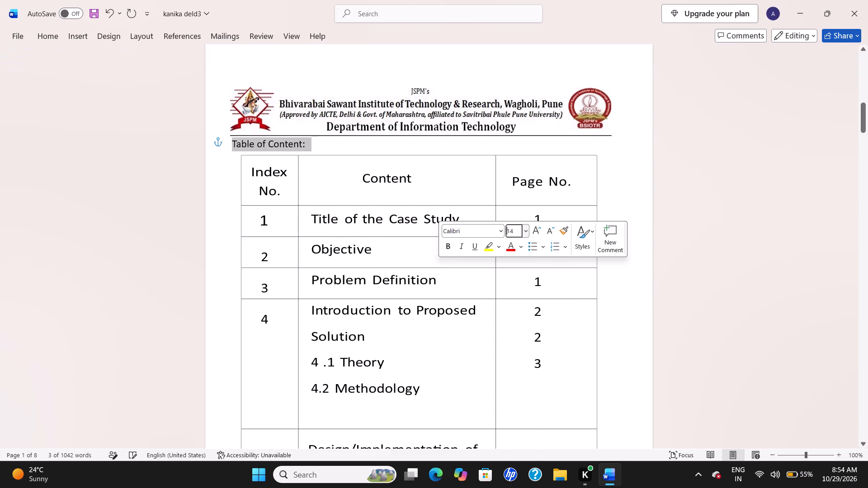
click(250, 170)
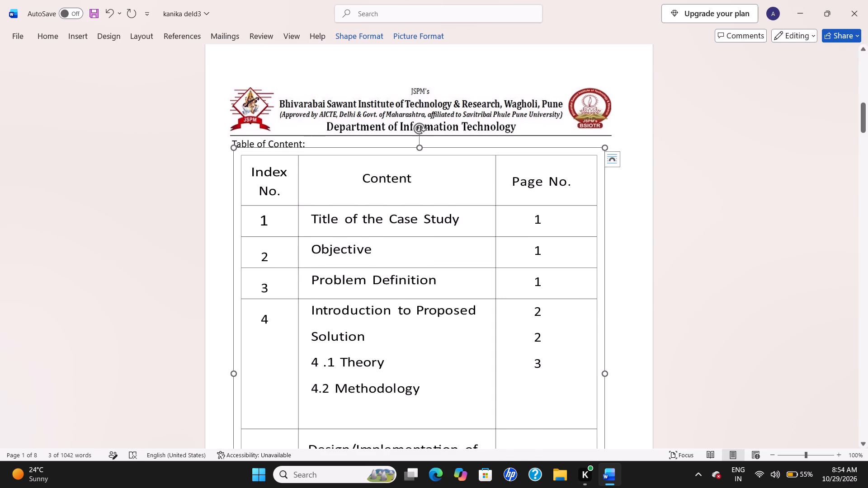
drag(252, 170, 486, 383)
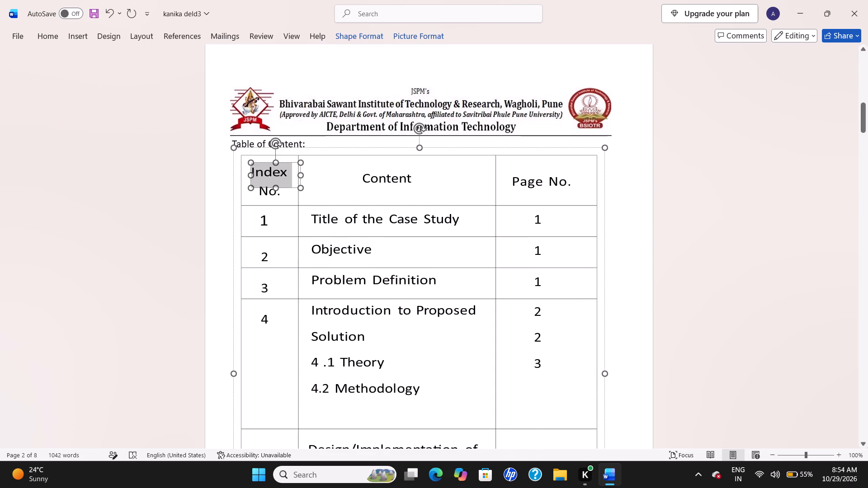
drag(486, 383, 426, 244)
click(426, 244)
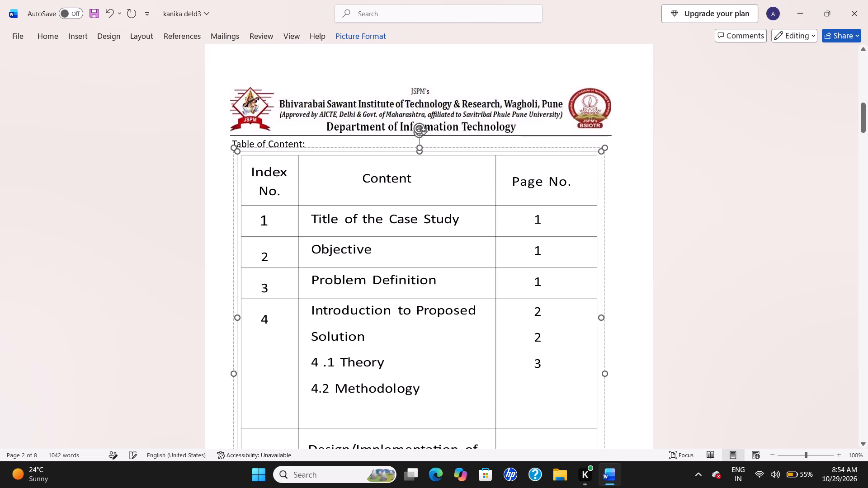
Make the "Problem Definition" heading text in section 3 bold and set its font size to 14.
scroll(426, 244, down, 2)
ctrl+scroll(426, 244, down, 2)
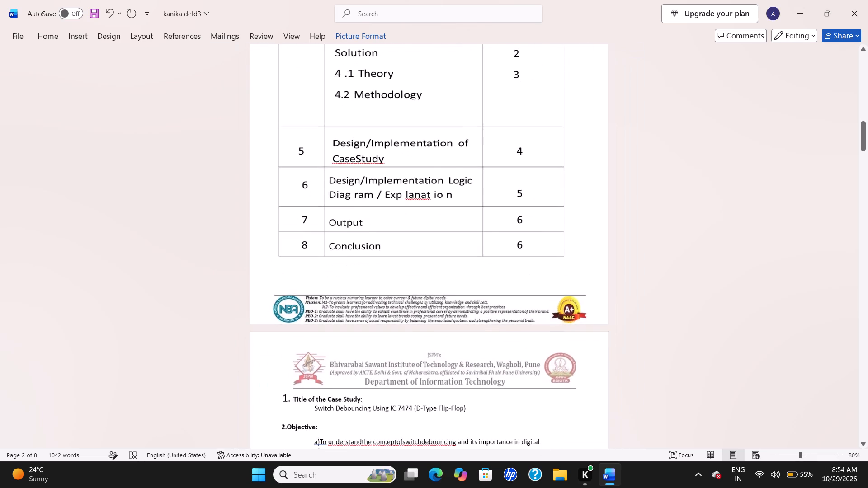
scroll(426, 244, up, 2)
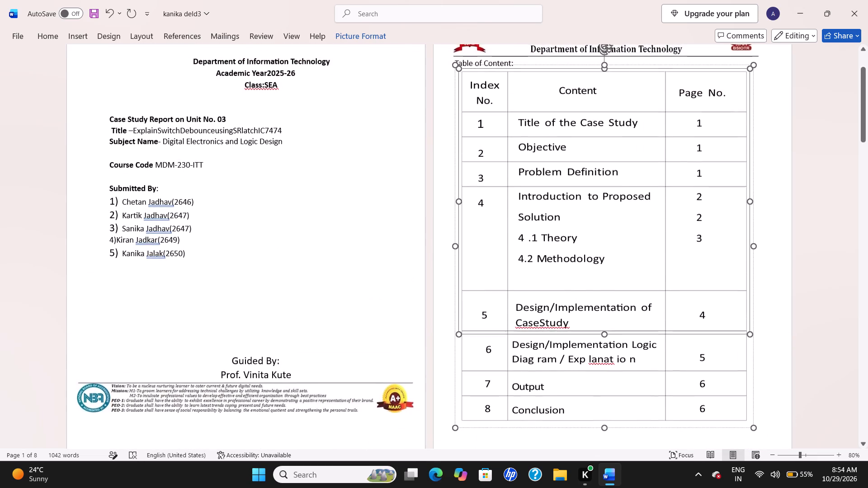
scroll(426, 244, down, 6)
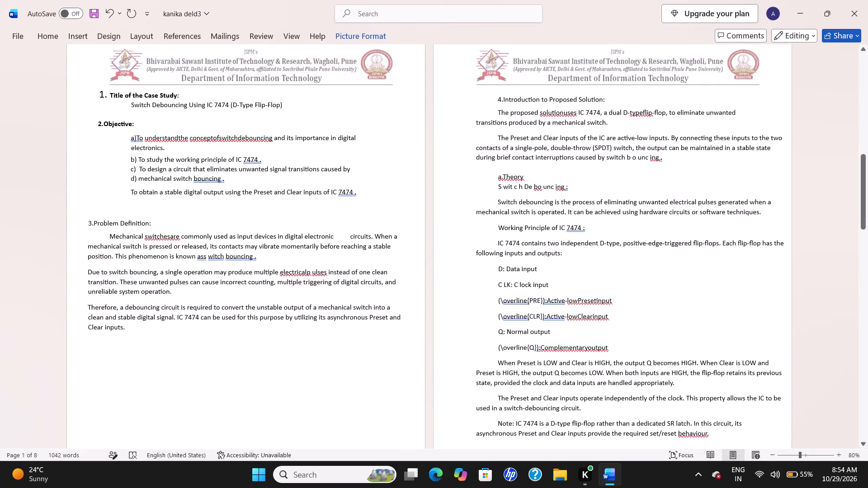
click(212, 260)
ctrl+scroll(212, 260, up, 4)
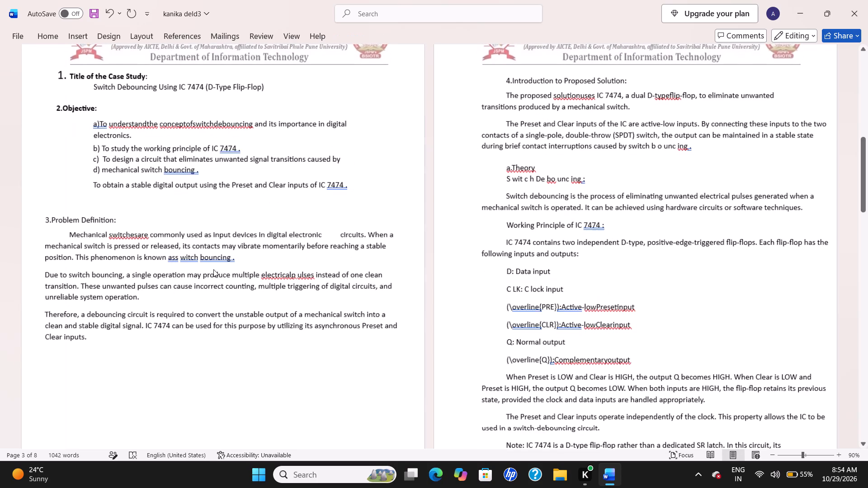
ctrl+scroll(213, 269, up, 6)
scroll(213, 269, up, 1)
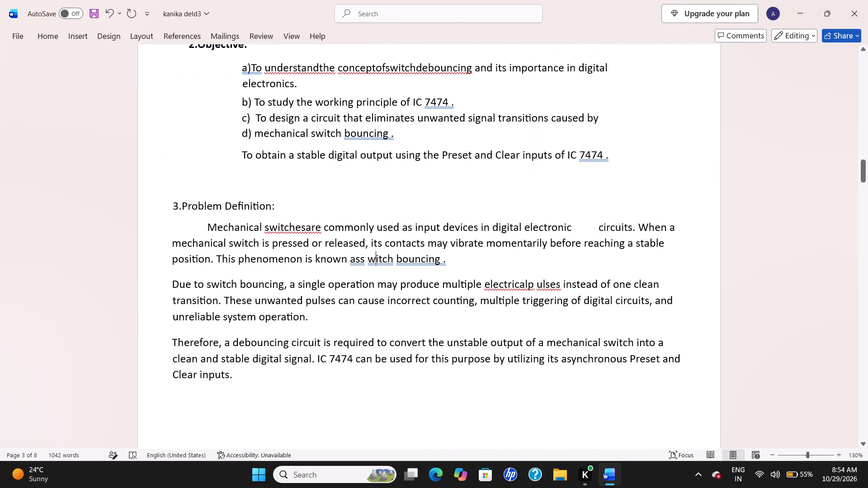
scroll(213, 269, up, 1)
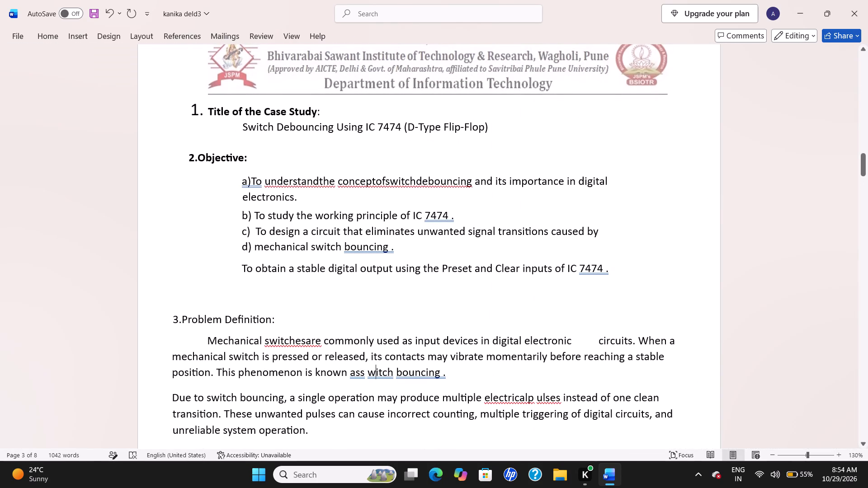
drag(181, 318, 252, 324)
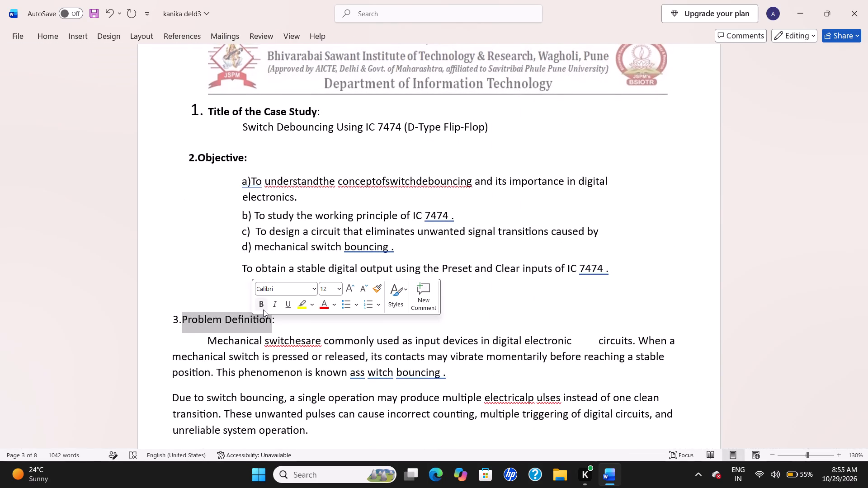
click(263, 310)
click(337, 289)
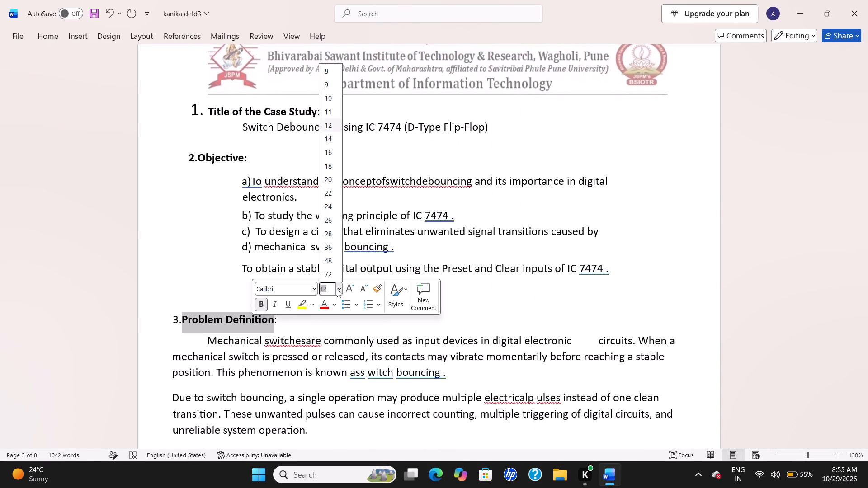
click(331, 141)
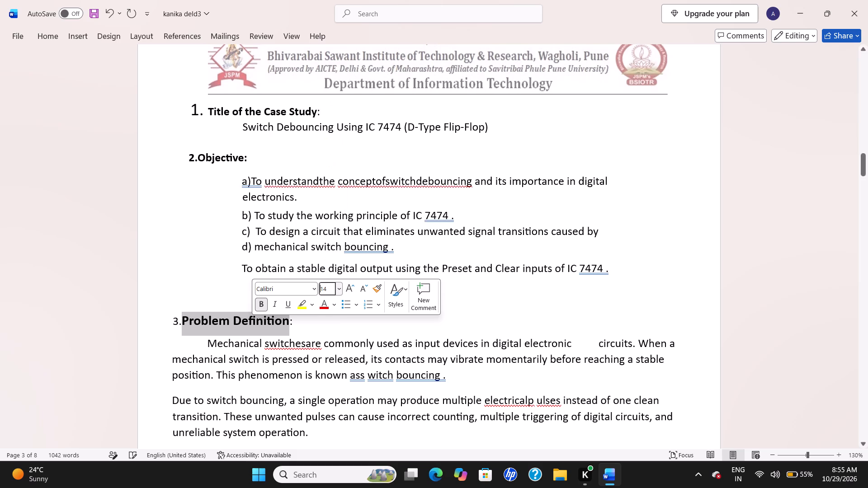
Set the "Objective:" heading text in section 2 to font size 14.
drag(249, 161, 201, 160)
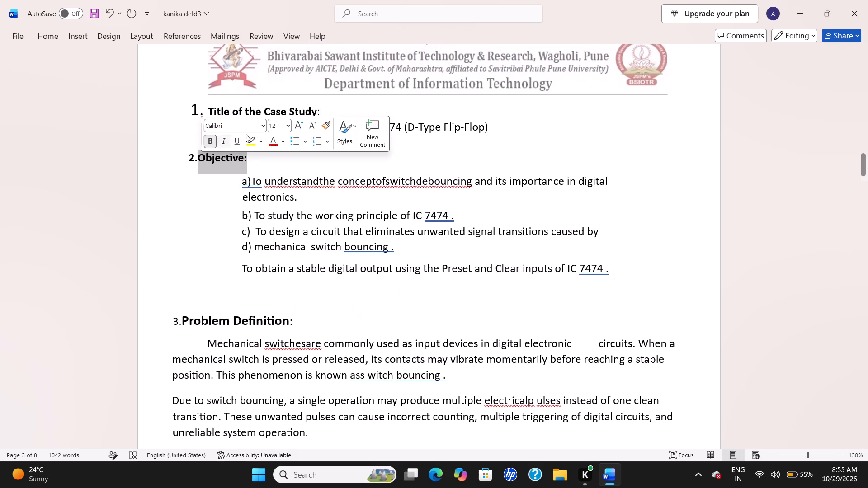
click(285, 120)
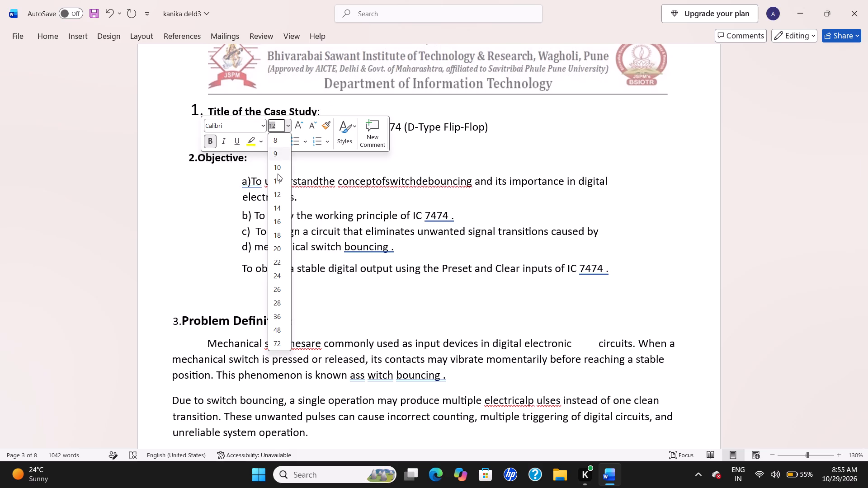
click(277, 213)
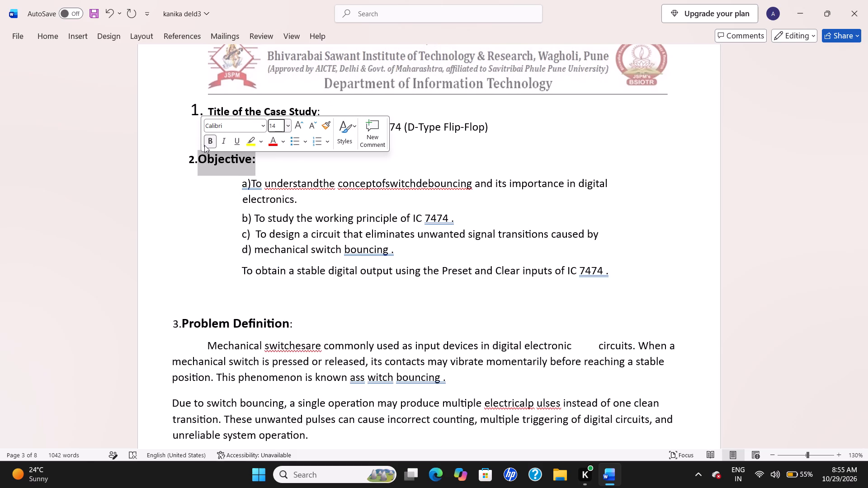
click(198, 142)
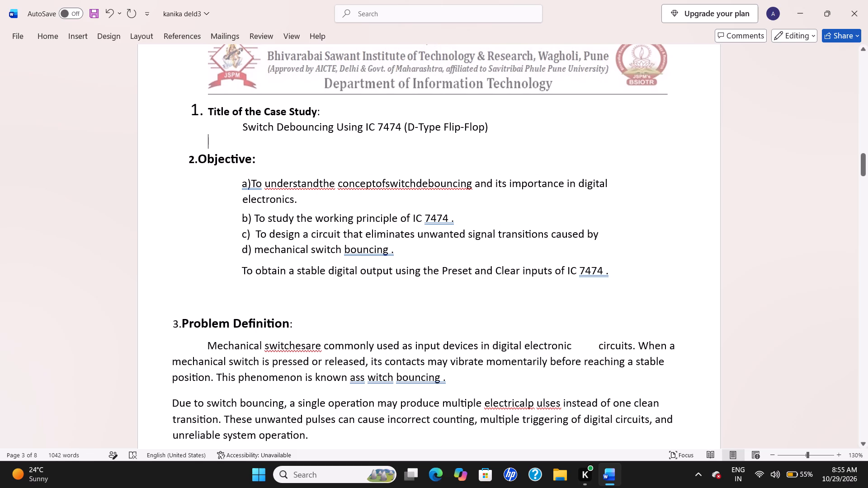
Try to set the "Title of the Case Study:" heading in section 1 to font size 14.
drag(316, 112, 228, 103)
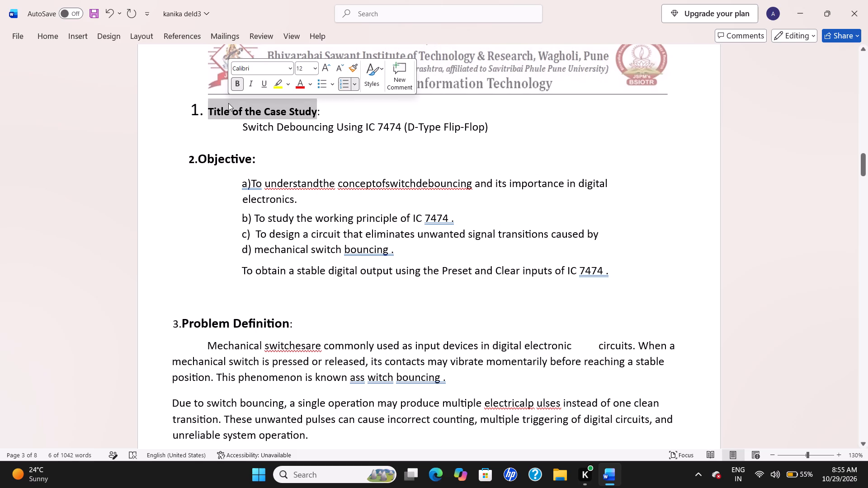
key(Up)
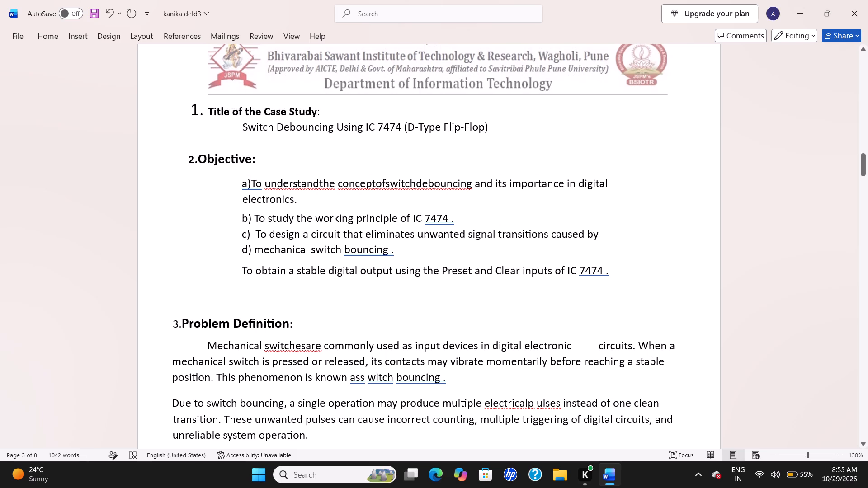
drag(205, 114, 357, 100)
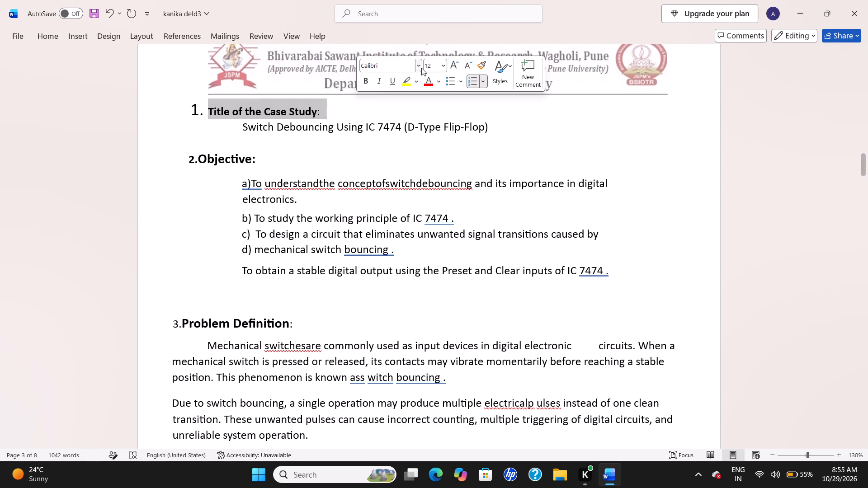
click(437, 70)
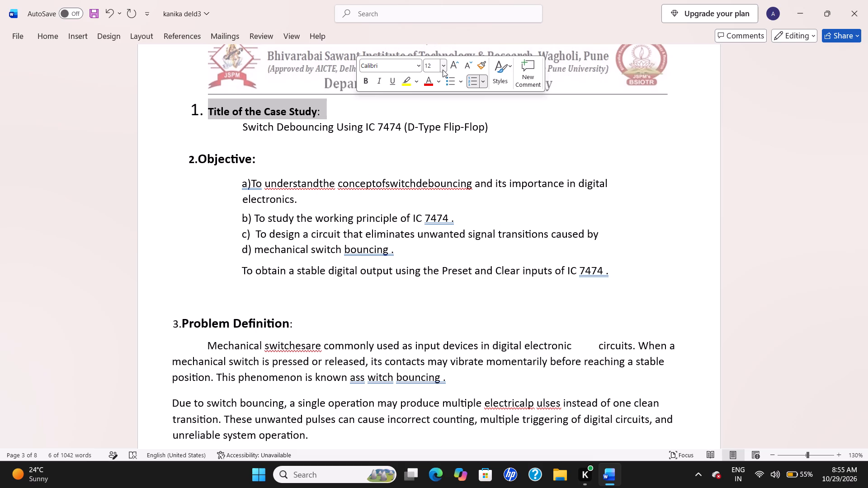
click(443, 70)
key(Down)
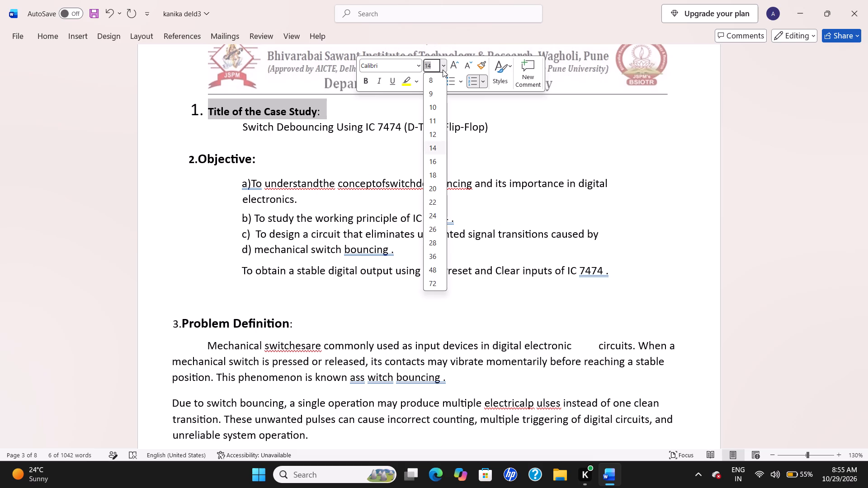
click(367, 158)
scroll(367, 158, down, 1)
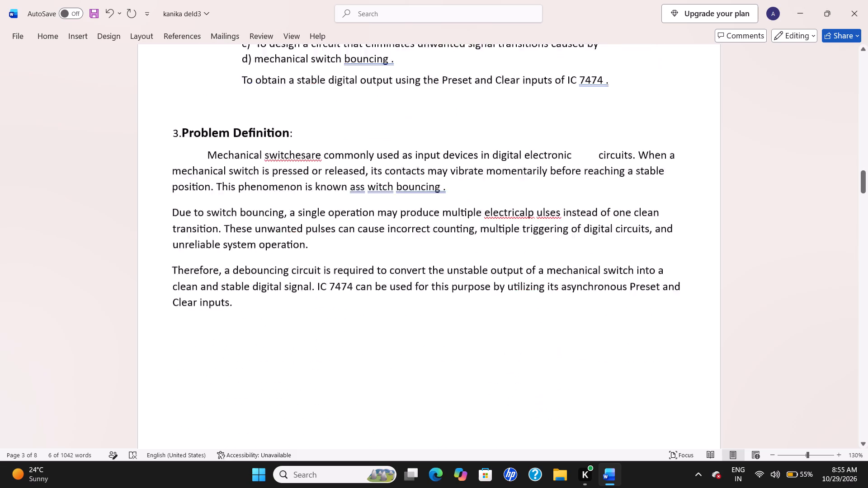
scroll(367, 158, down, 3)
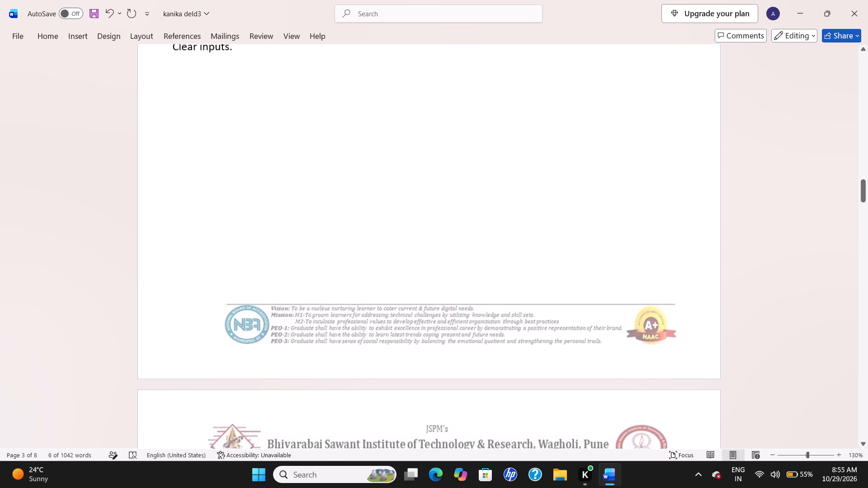
Set the "4.Introduction to Proposed Solution:" heading text to font size 14 and make it bold.
scroll(367, 158, down, 1)
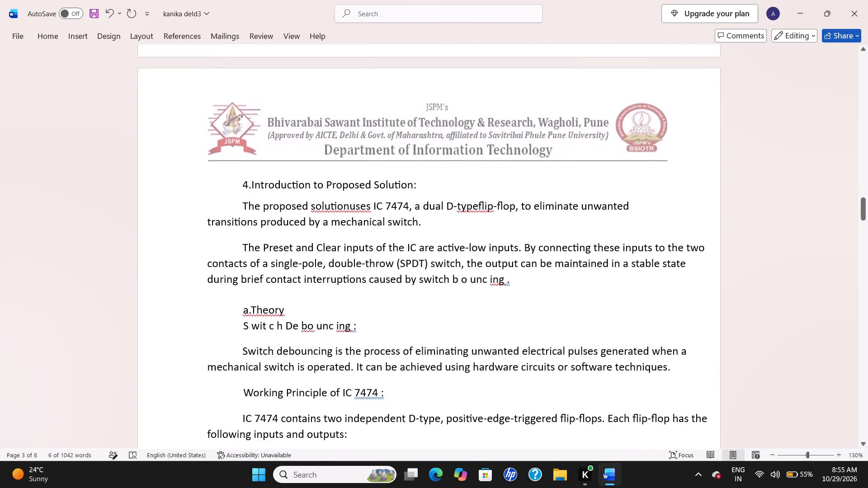
drag(241, 183, 404, 186)
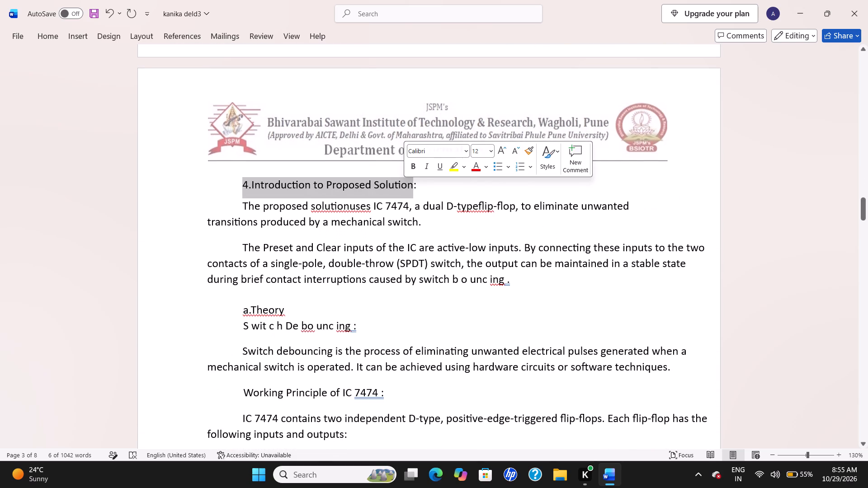
drag(491, 149, 482, 233)
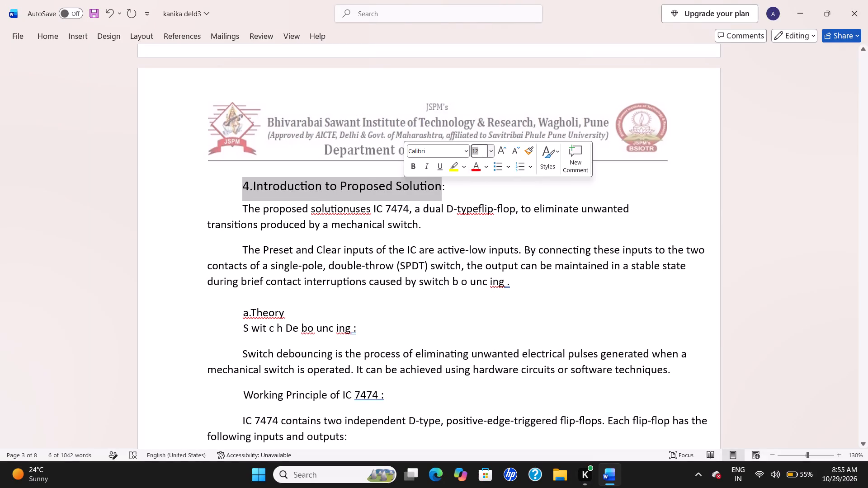
click(482, 233)
click(444, 179)
drag(444, 179, 443, 179)
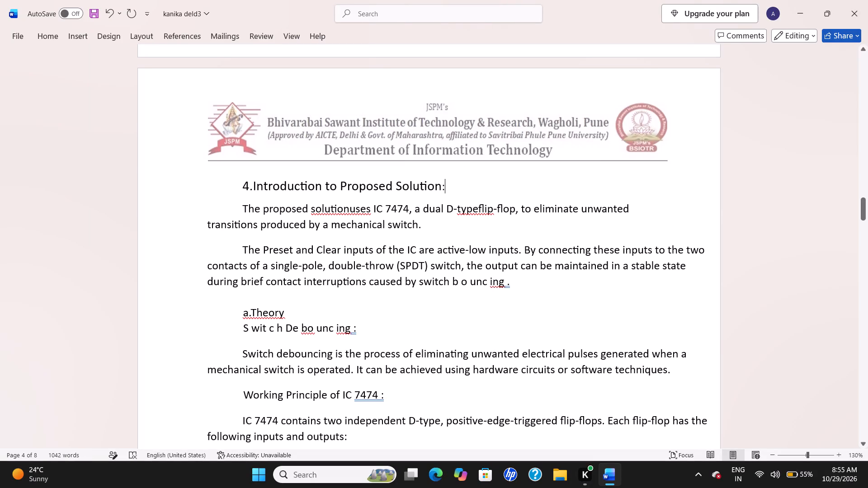
drag(443, 179, 274, 198)
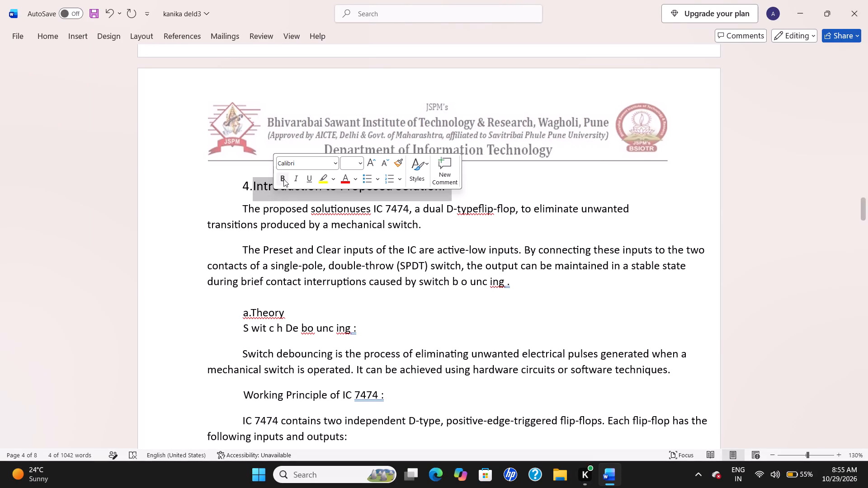
click(283, 179)
click(229, 217)
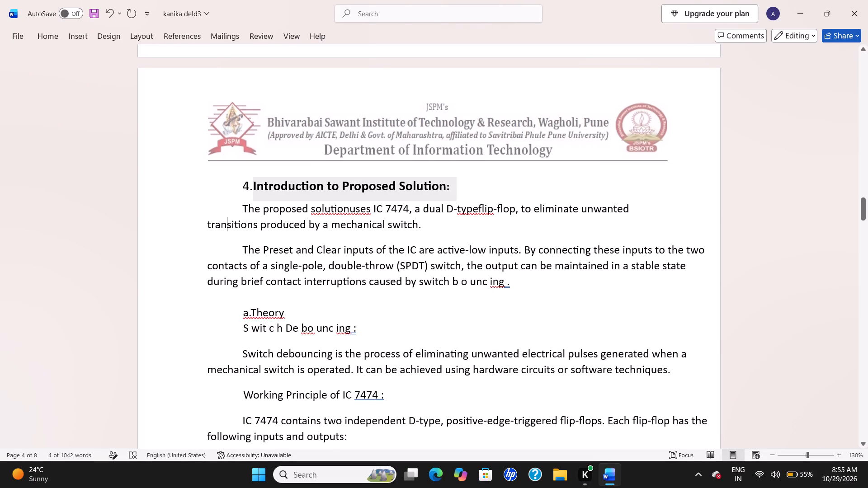
drag(248, 184, 240, 185)
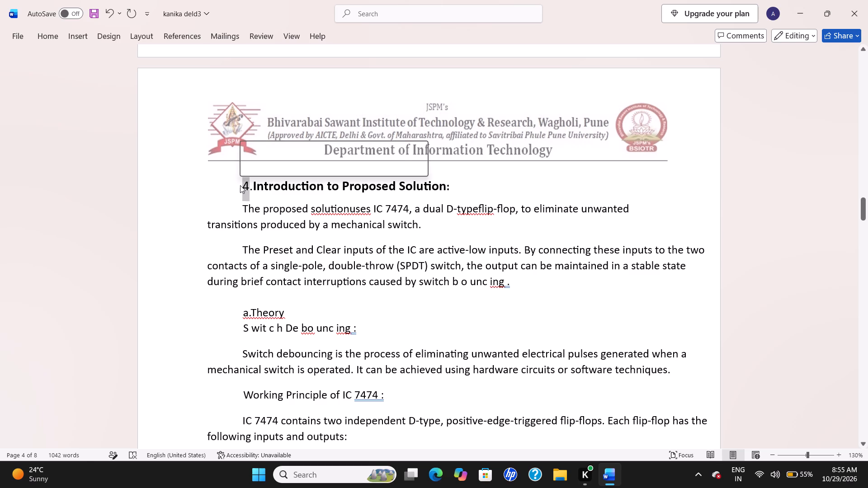
click(246, 172)
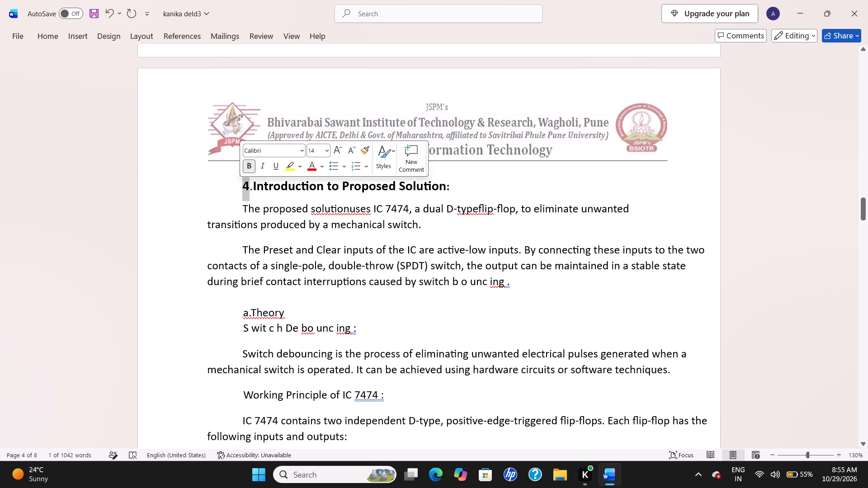
click(238, 216)
Remove the indent before the "4.Introduction to Proposed Solution:" heading so it starts at the page margin.
click(233, 196)
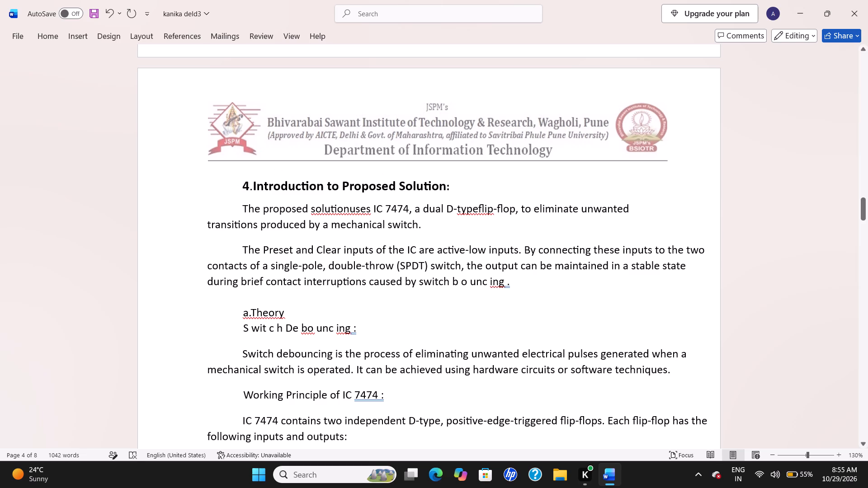
key(BackSpace)
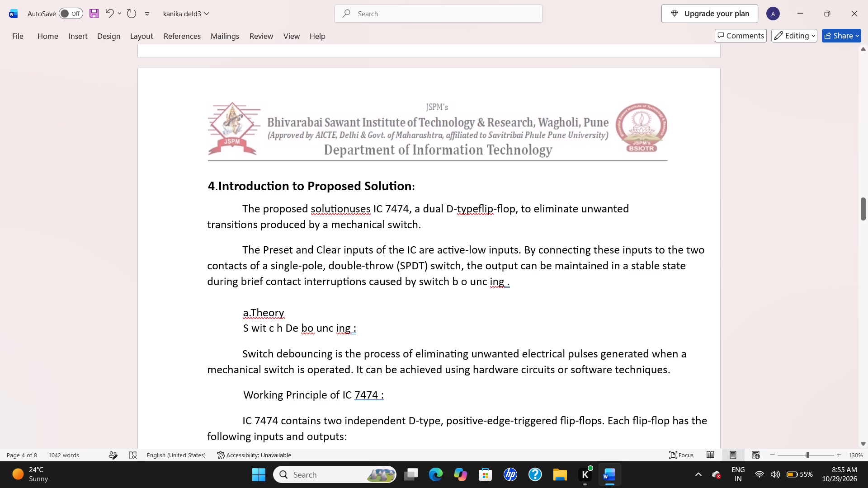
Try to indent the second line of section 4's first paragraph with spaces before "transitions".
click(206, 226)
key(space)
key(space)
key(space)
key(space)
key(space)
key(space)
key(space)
Remove the first-line indent of section 4's first paragraph and close the gap between "unwanted" and "transitions".
click(236, 207)
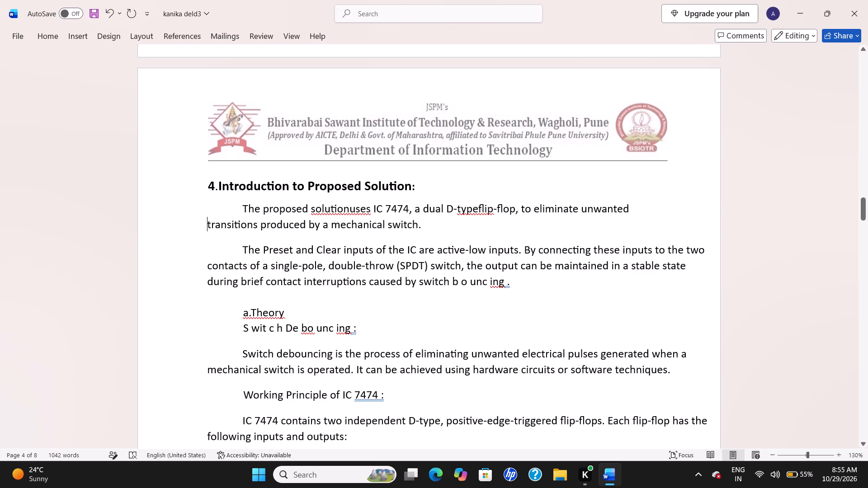
key(BackSpace)
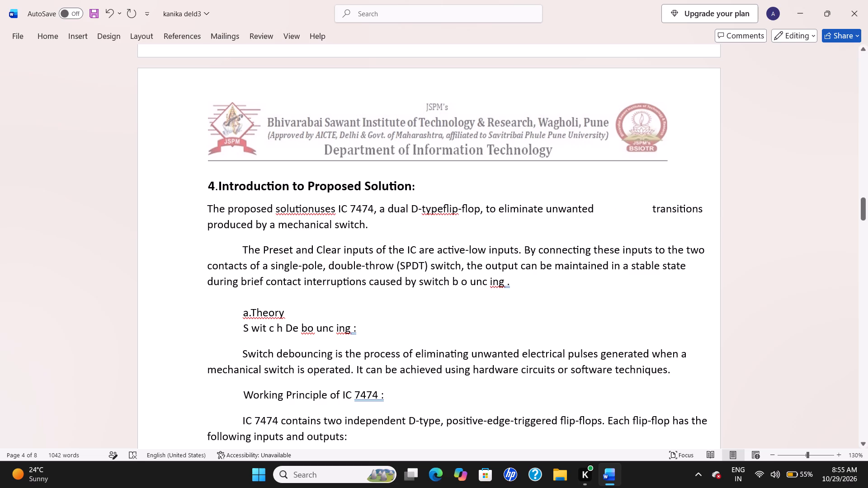
click(649, 206)
key(BackSpace)
key(BackSpace)
key(BackSpace)
key(BackSpace)
key(BackSpace)
key(BackSpace)
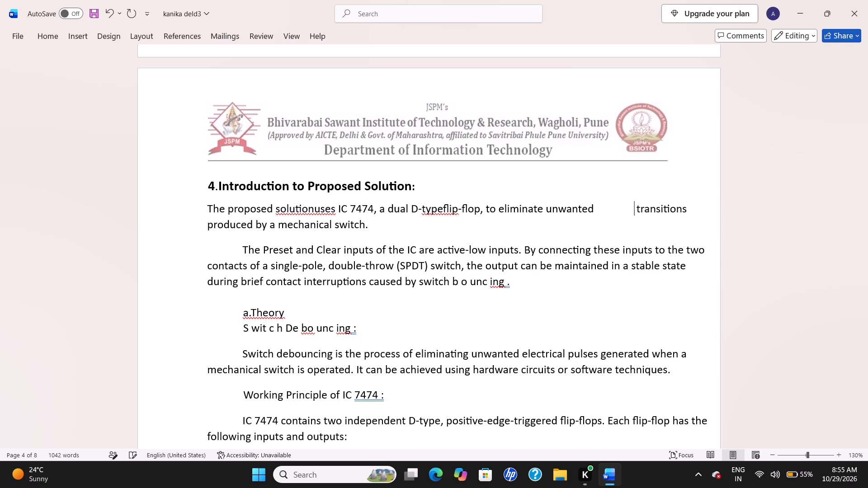
key(BackSpace)
key(BackSpace)
key(BackSpace)
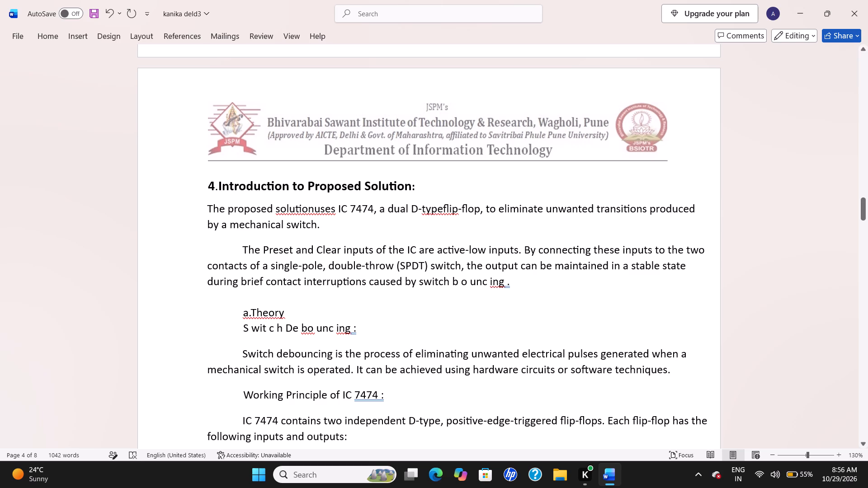
Remove the first-line indent of the paragraph beginning "The Preset and Clear inputs of the IC" in section 4.
click(238, 251)
key(BackSpace)
Remove the indent of the "a.Theory" subheading so it lines up with the section 4 heading.
scroll(240, 248, down, 1)
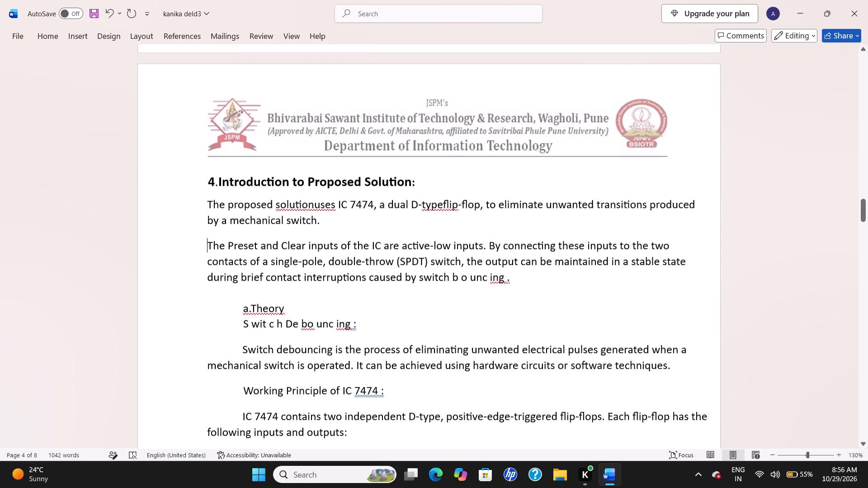
scroll(240, 248, down, 2)
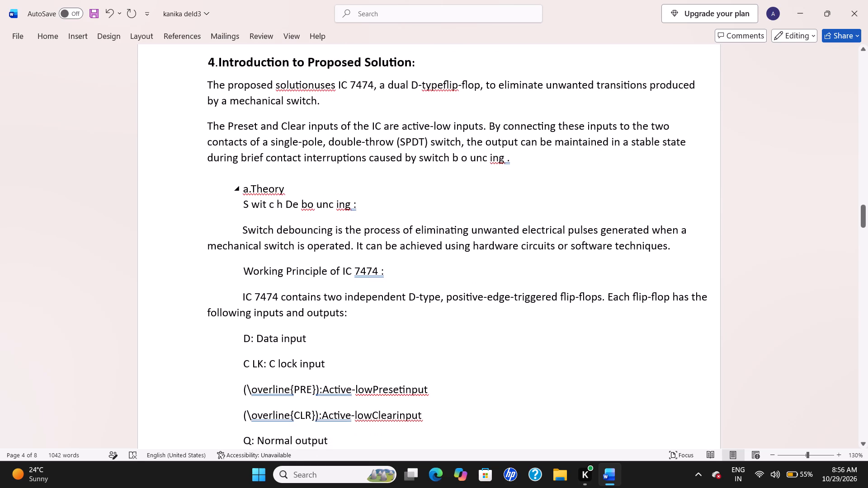
click(232, 190)
key(BackSpace)
key(BackSpace)
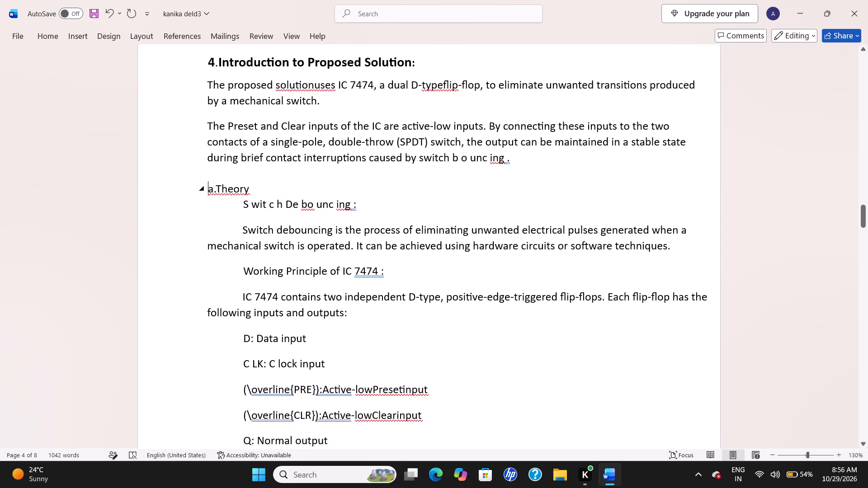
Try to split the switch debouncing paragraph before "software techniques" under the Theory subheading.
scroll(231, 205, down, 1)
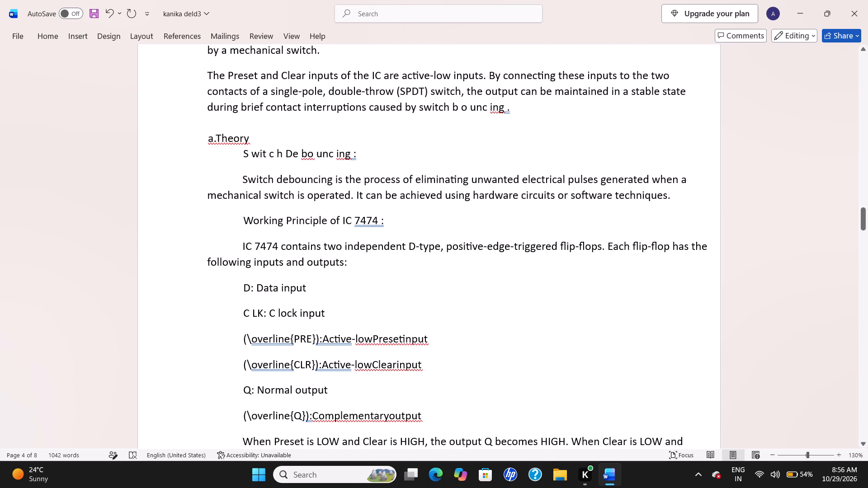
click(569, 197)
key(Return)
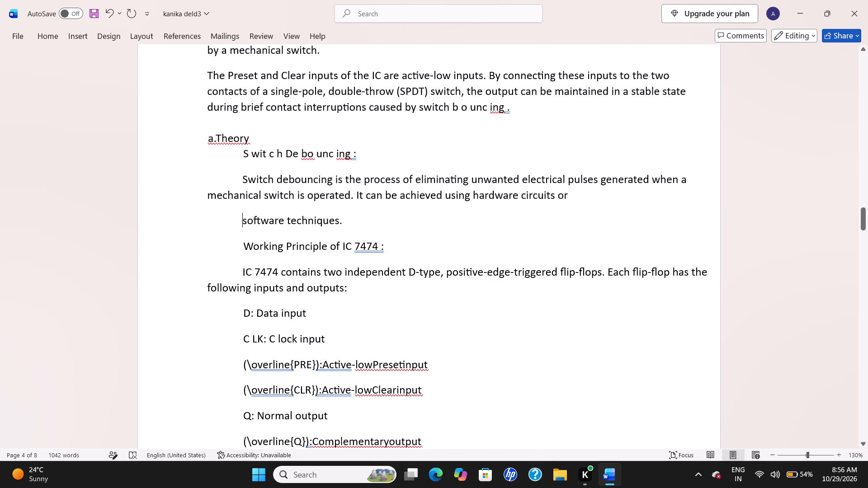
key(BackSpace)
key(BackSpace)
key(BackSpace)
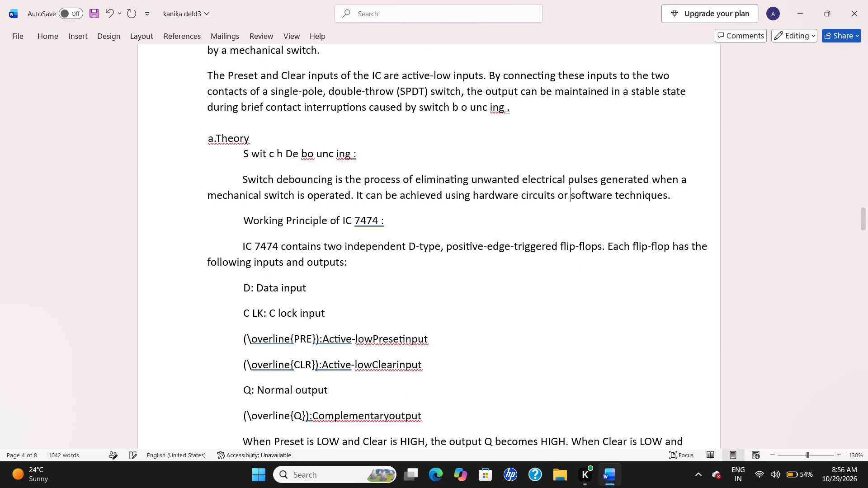
Justify the Theory text from the switch debouncing subheading through the "D: Data input" line.
scroll(514, 182, down, 2)
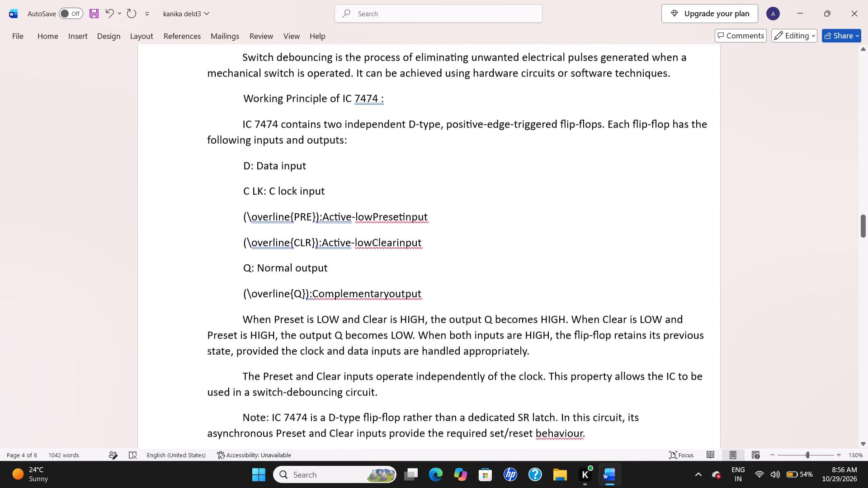
scroll(514, 182, down, 1)
scroll(514, 182, up, 1)
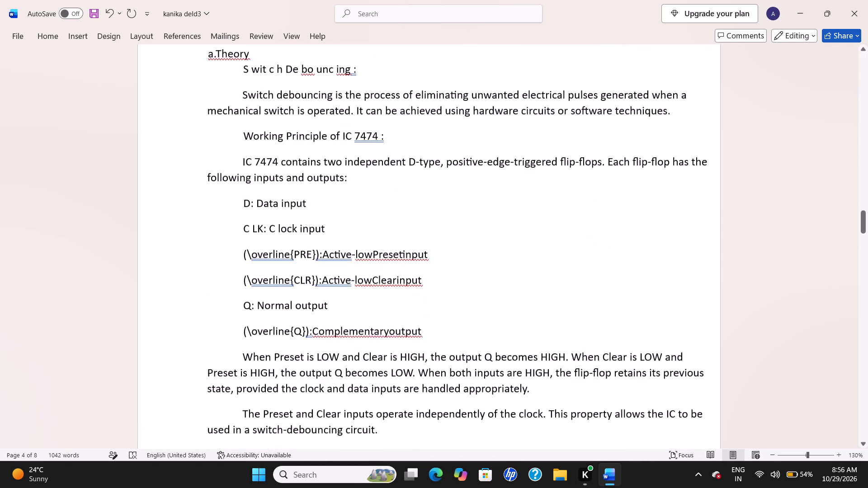
scroll(514, 182, up, 1)
ctrl+scroll(514, 182, down, 3)
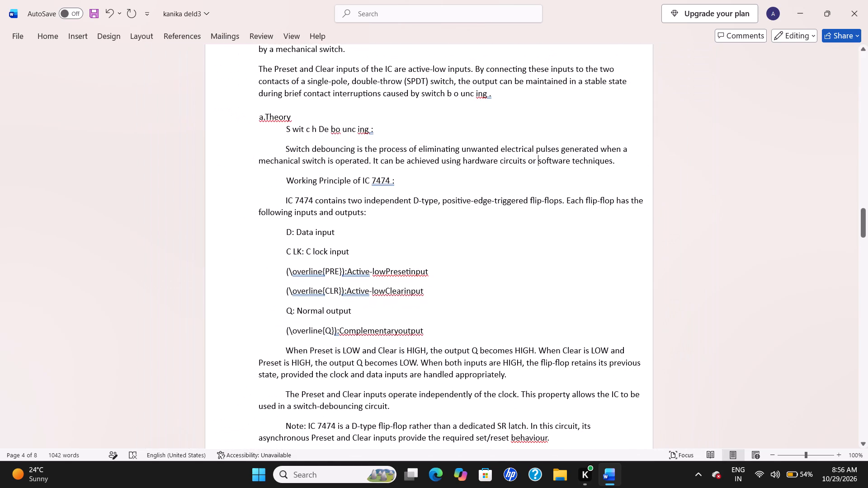
scroll(514, 182, right, 1)
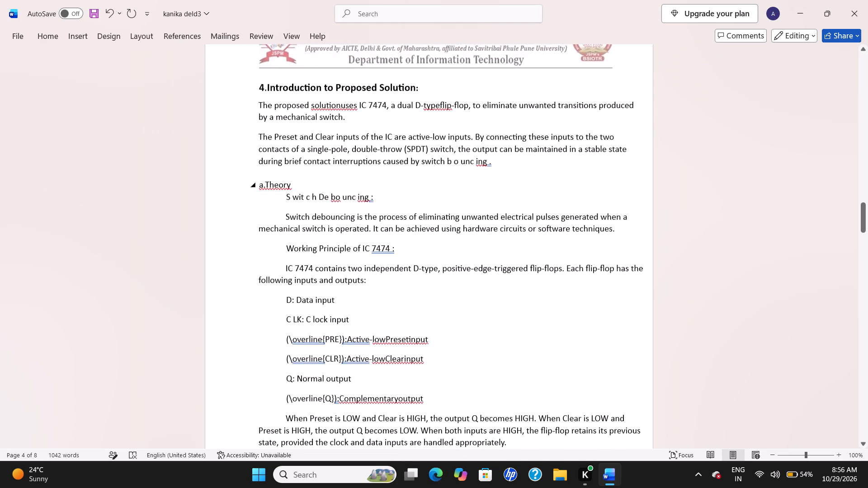
drag(281, 195, 364, 296)
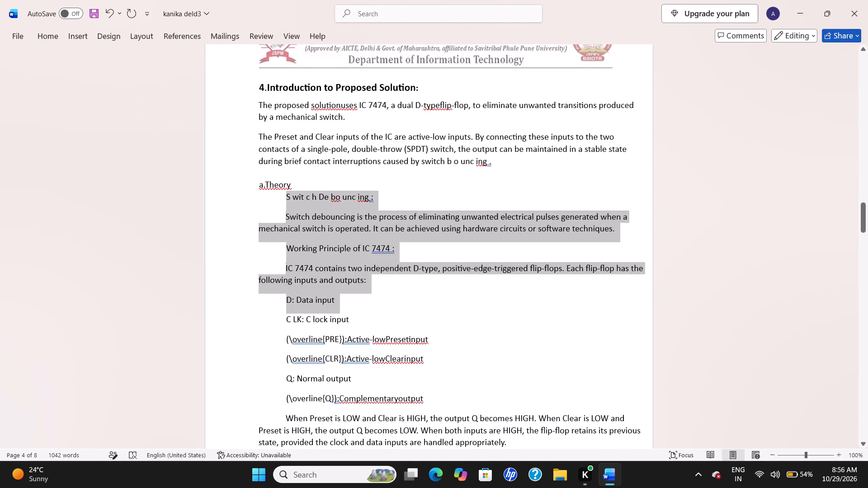
drag(364, 296, 364, 296)
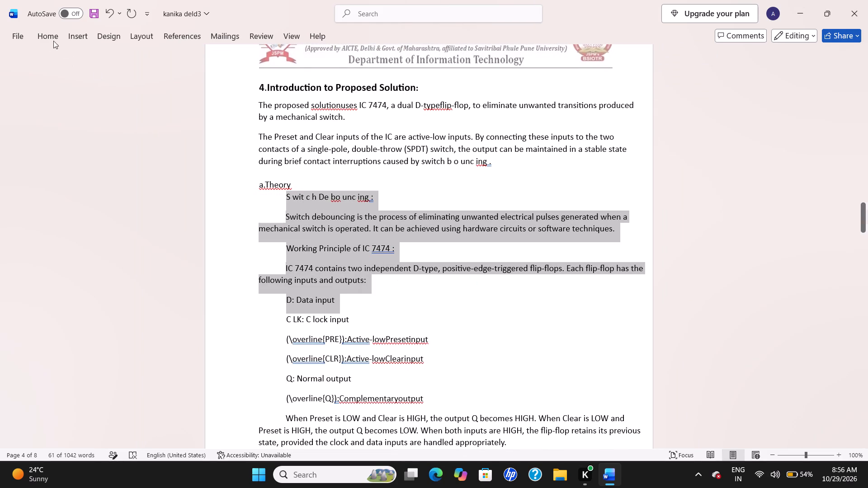
click(47, 33)
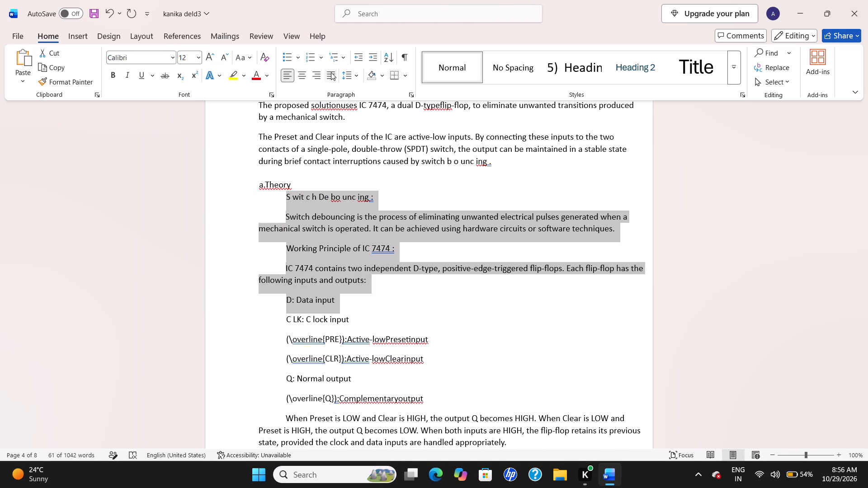
click(331, 72)
click(255, 262)
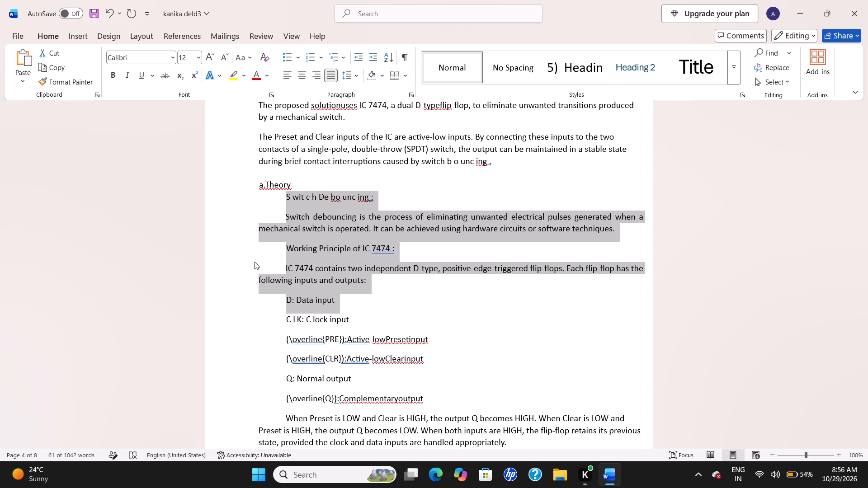
click(255, 262)
Examine the layout of the remaining Theory text and the Methodology steps on the following page.
scroll(274, 344, down, 1)
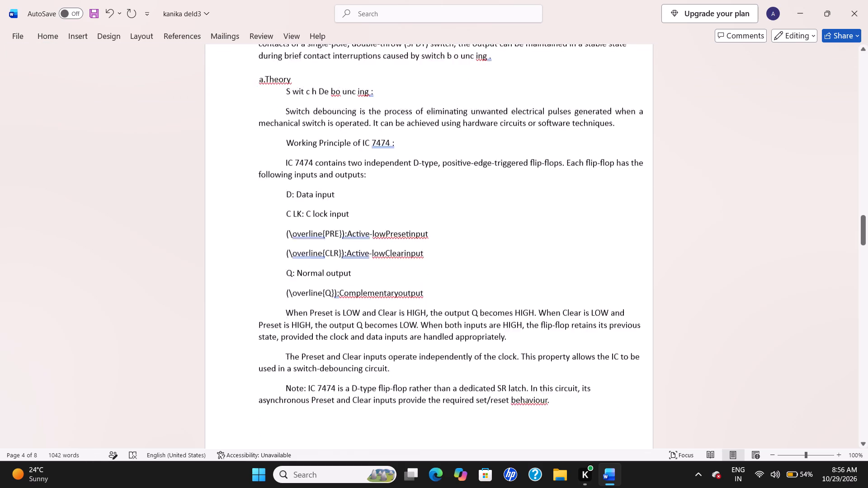
scroll(274, 344, down, 4)
scroll(274, 344, up, 1)
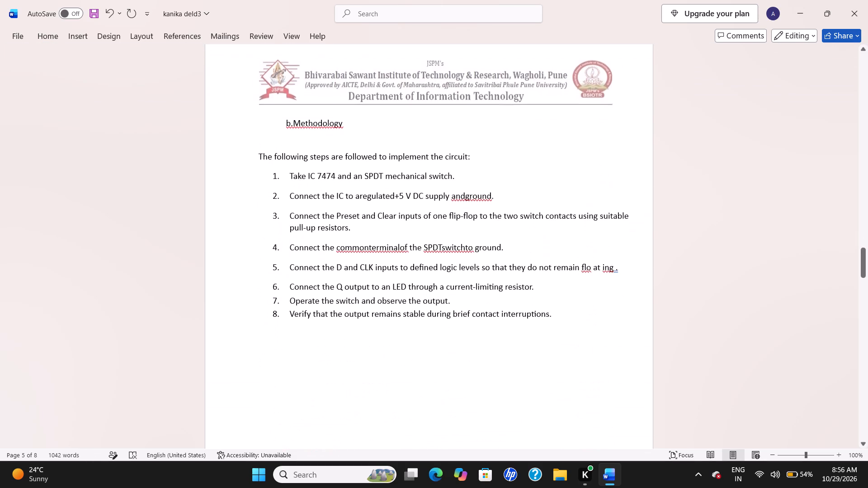
scroll(274, 344, up, 4)
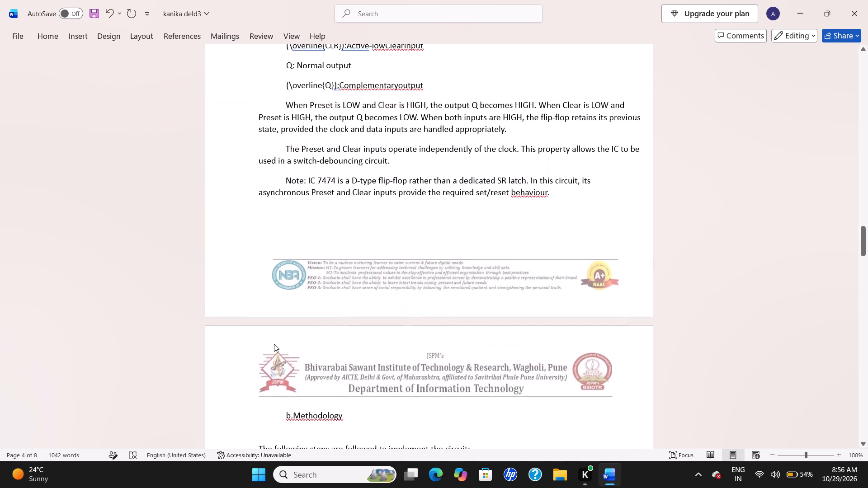
scroll(274, 344, up, 1)
scroll(296, 164, up, 1)
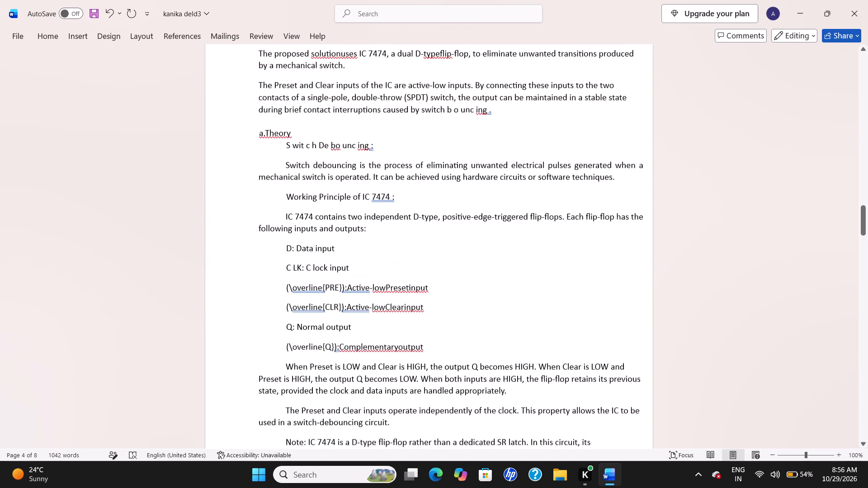
Make the "a.Theory" subheading bold and set its font size to 14.
scroll(296, 164, up, 1)
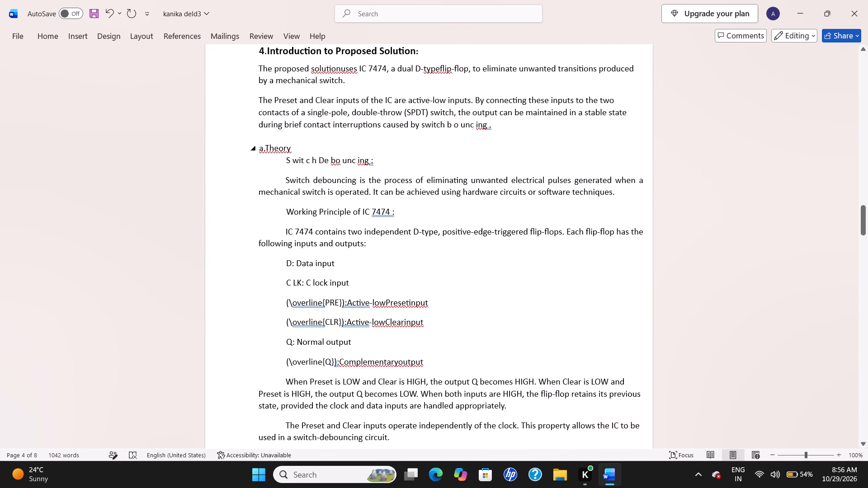
drag(261, 148, 308, 152)
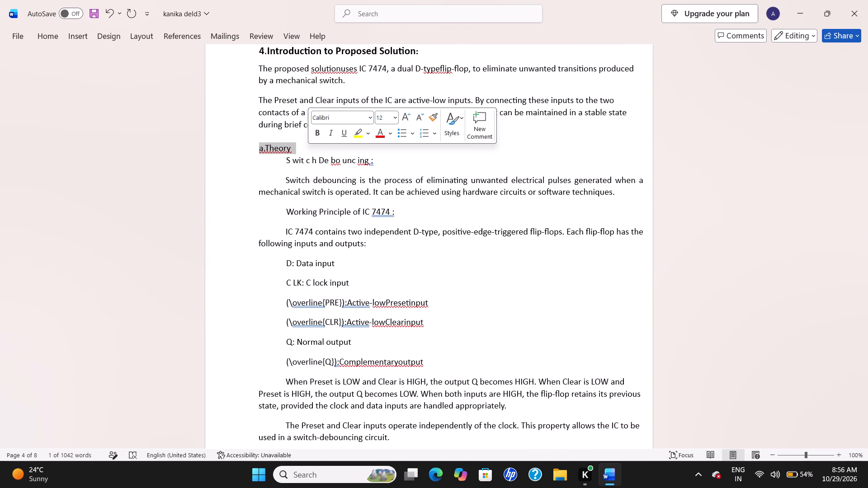
click(320, 136)
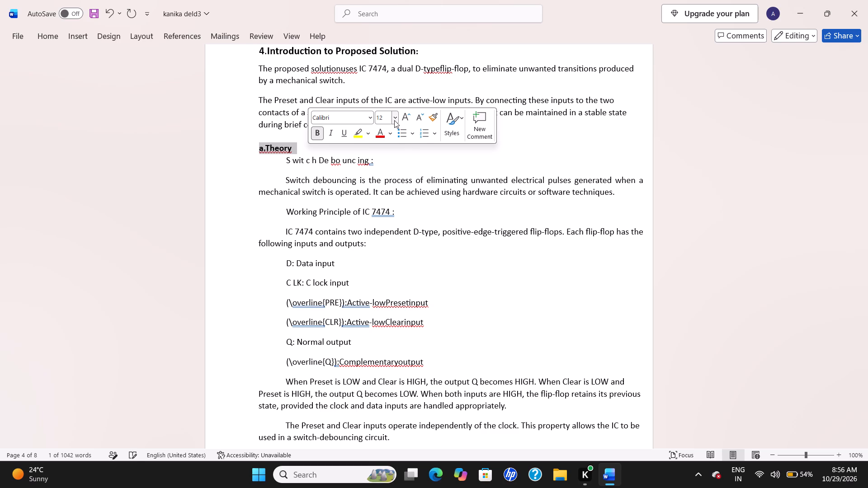
click(395, 120)
click(384, 200)
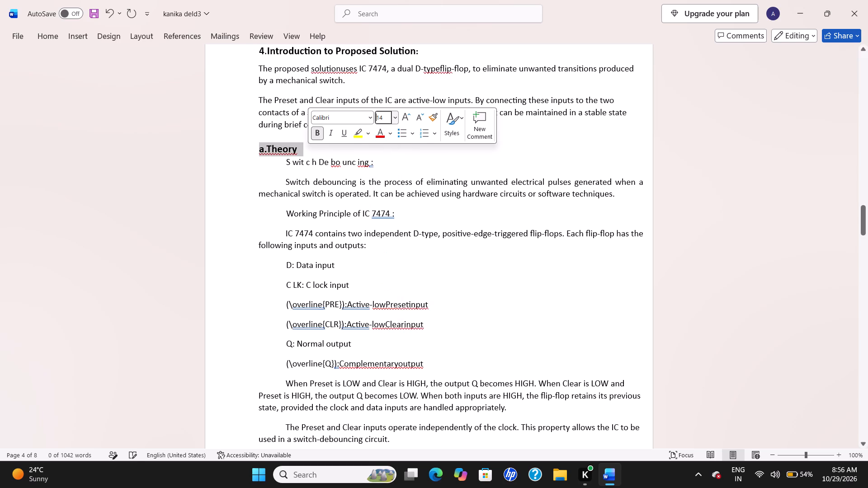
click(371, 264)
Set the "b.Methodology" subheading to font size 14 and make it bold.
scroll(375, 236, down, 2)
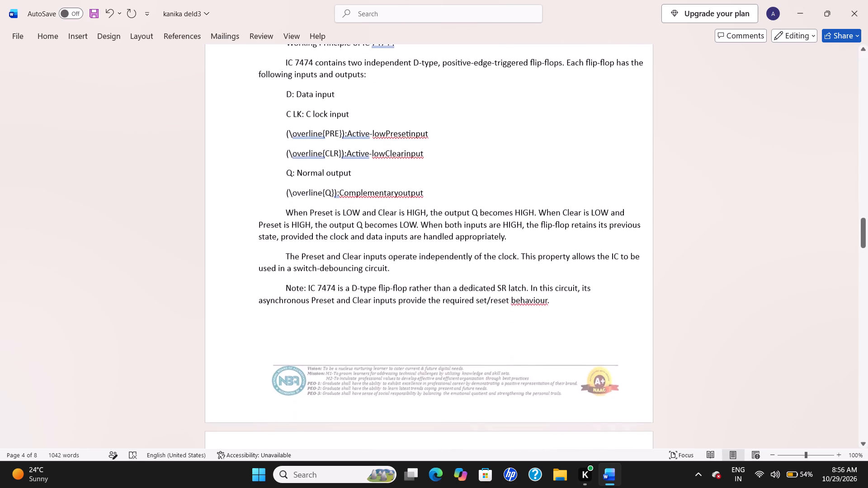
scroll(375, 236, down, 1)
drag(286, 284, 355, 286)
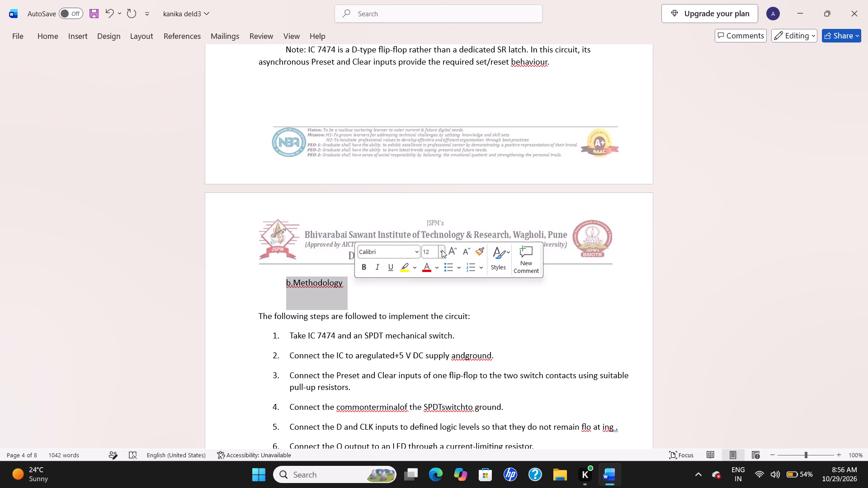
click(442, 250)
click(438, 107)
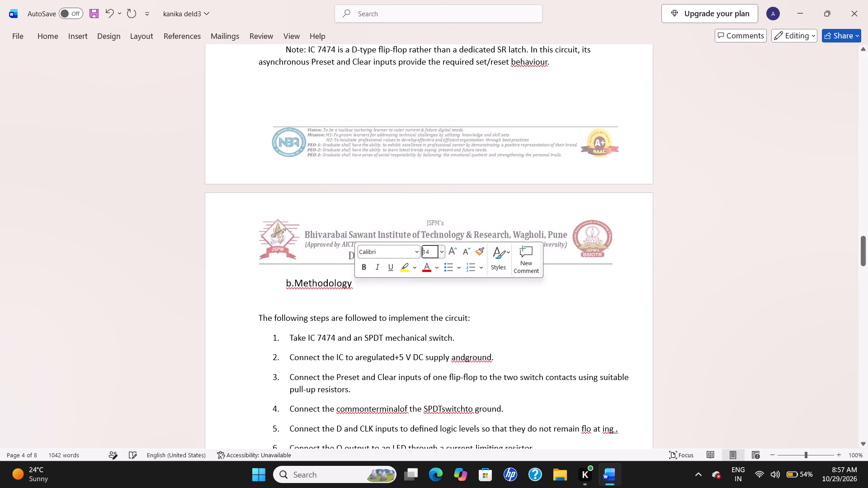
click(392, 298)
drag(392, 298, 277, 298)
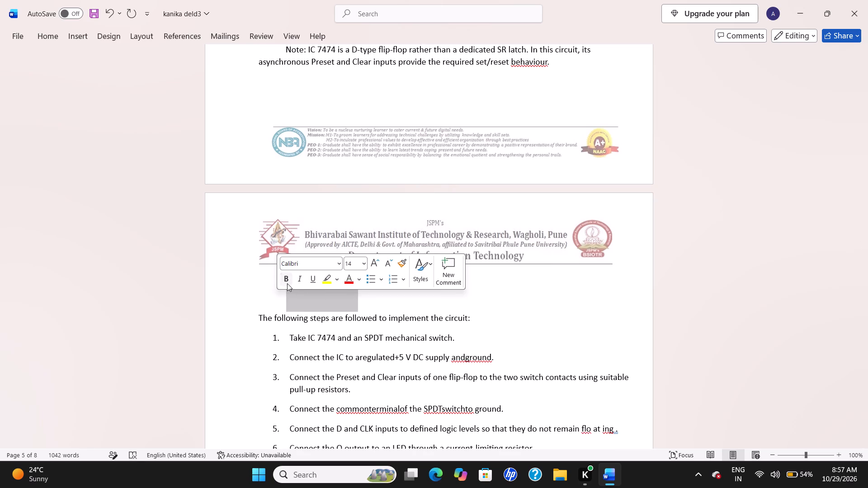
click(287, 283)
click(285, 305)
Make the section 5 heading "Design/Implementation of Case Study" bold.
scroll(285, 305, down, 4)
click(251, 372)
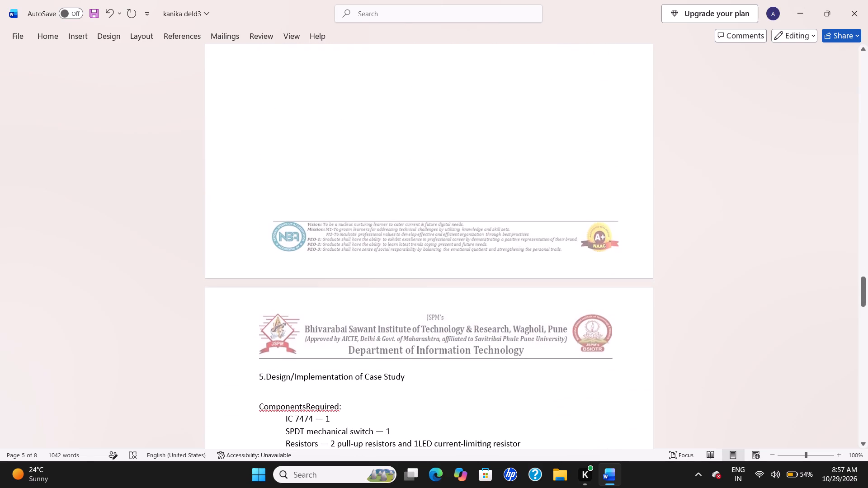
click(251, 372)
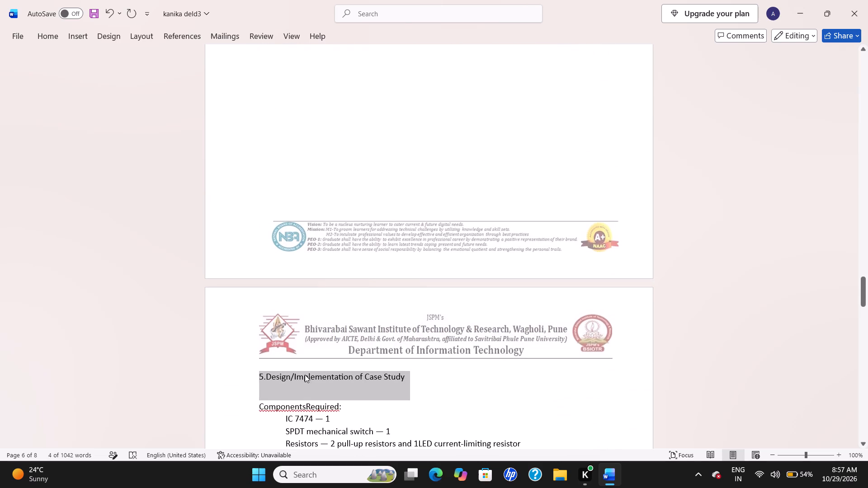
click(54, 36)
click(109, 77)
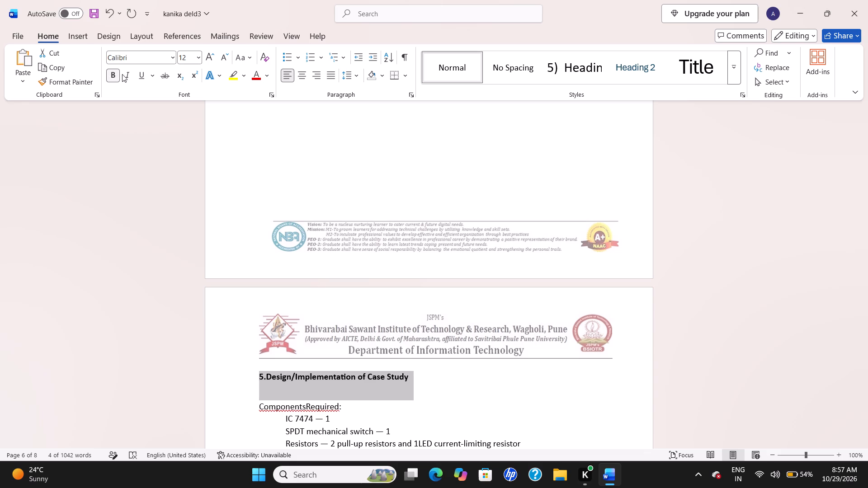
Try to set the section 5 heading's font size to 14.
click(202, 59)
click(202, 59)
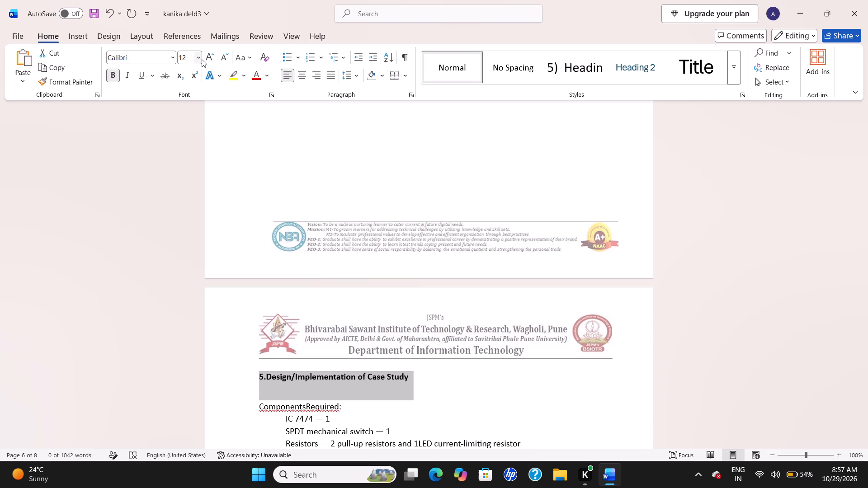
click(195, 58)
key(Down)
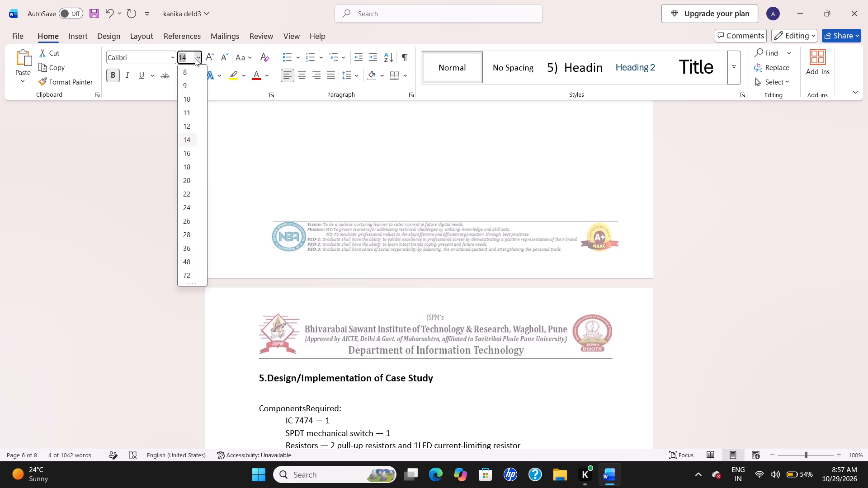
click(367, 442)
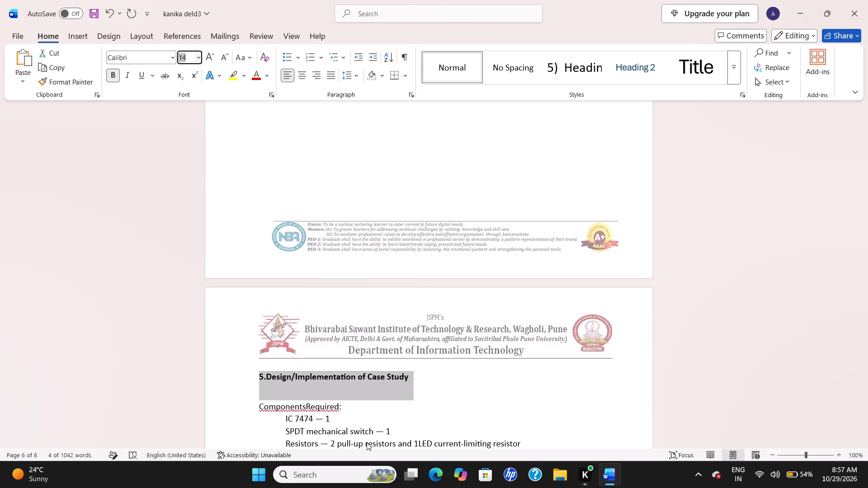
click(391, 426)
Make the section 6 heading "Design/Implementation Logic Diagram/Explanation" bold and set its font size to 14.
scroll(391, 426, down, 2)
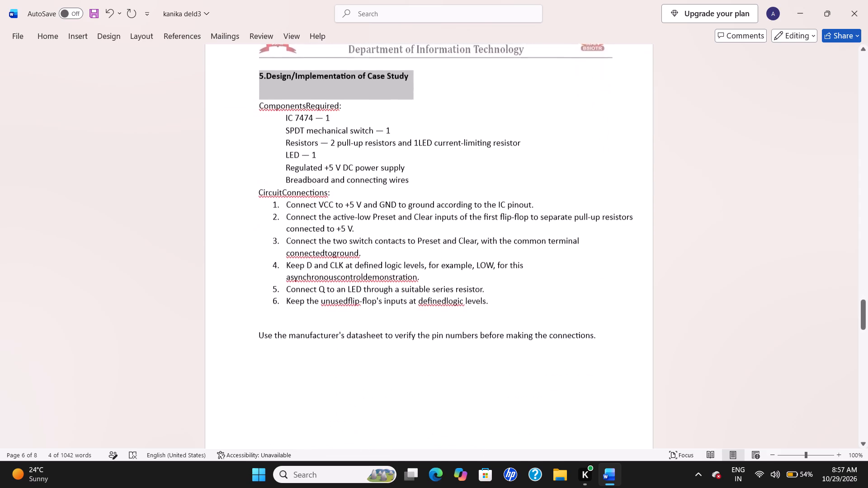
scroll(391, 426, down, 4)
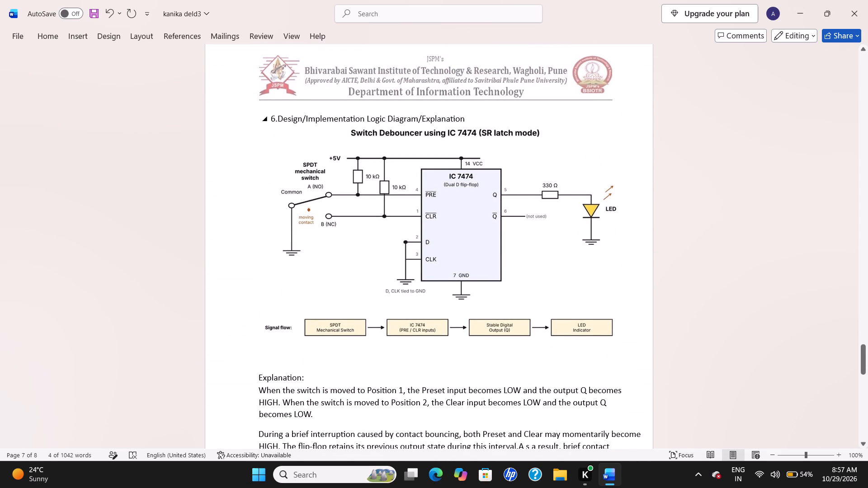
drag(269, 119, 456, 118)
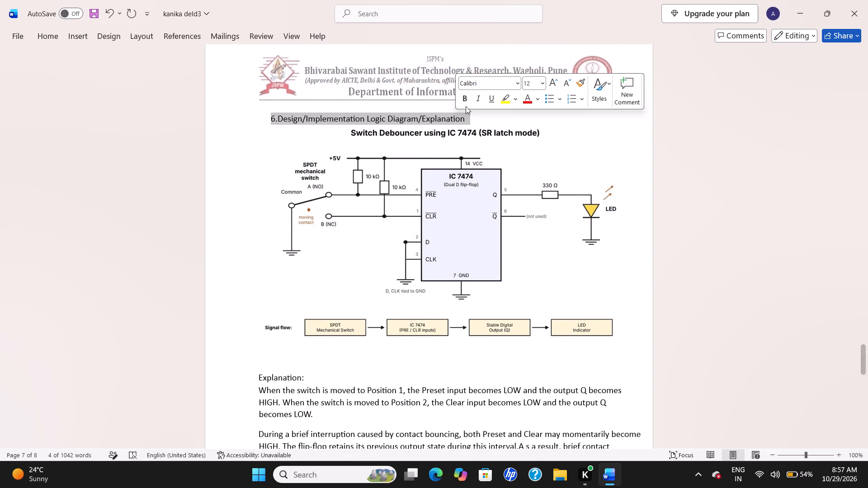
click(465, 102)
click(541, 84)
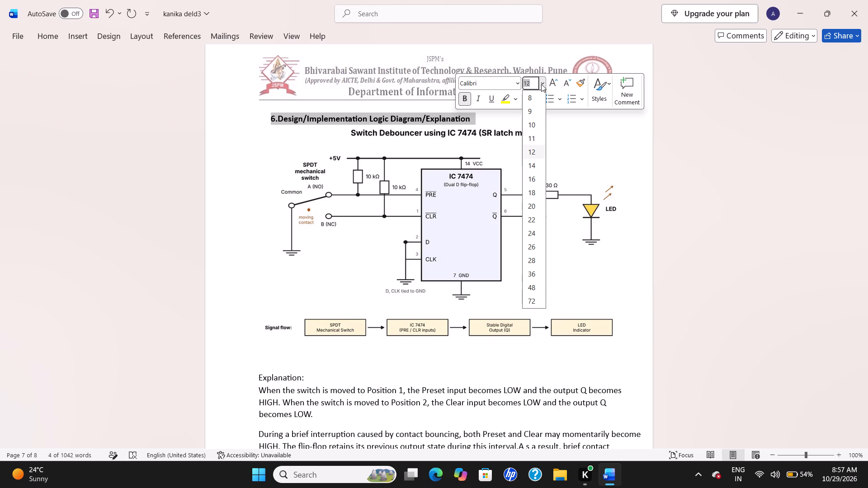
click(537, 160)
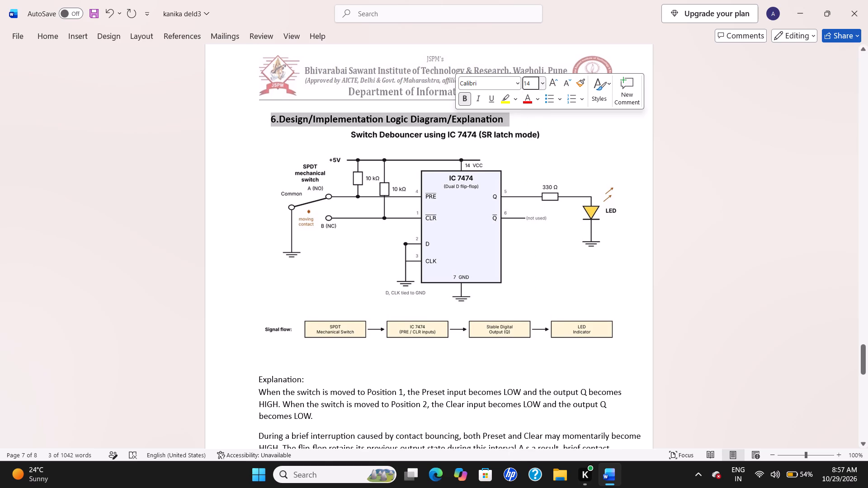
Insert a blank line between the section 6 heading and the switch debouncer circuit diagram.
click(527, 126)
key(Return)
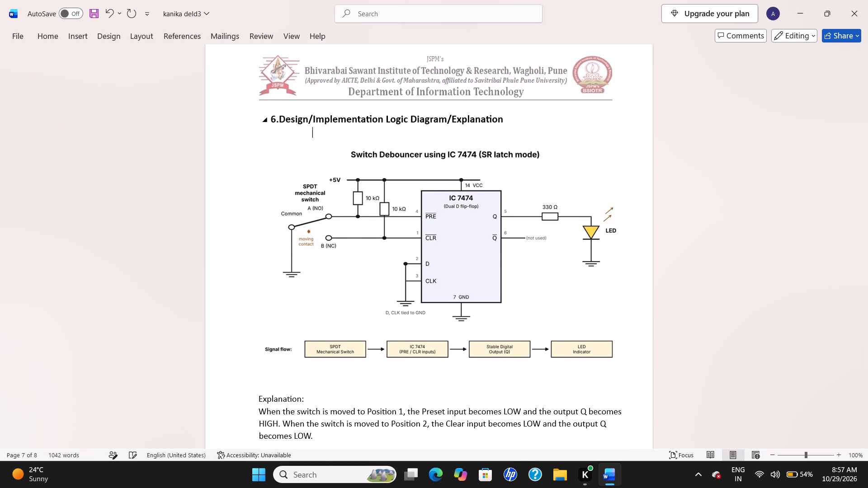
Make the "Explanation:" subheading below the circuit diagram bold.
scroll(527, 126, down, 2)
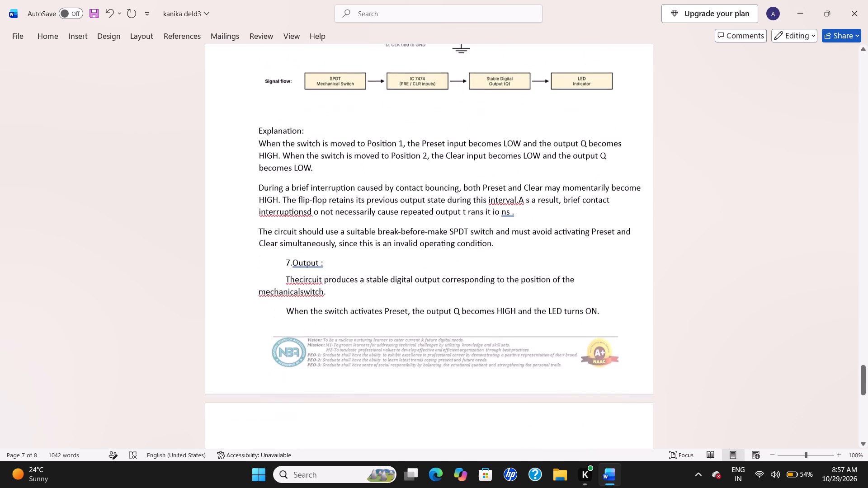
scroll(527, 126, down, 1)
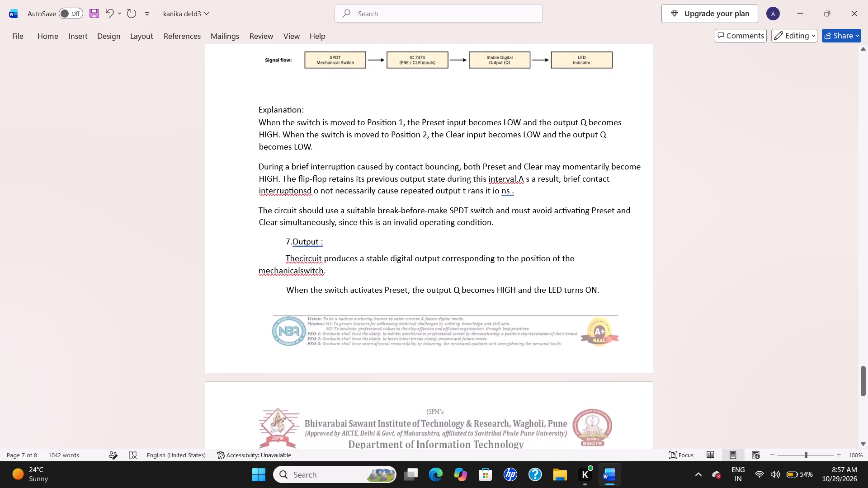
drag(309, 100, 277, 113)
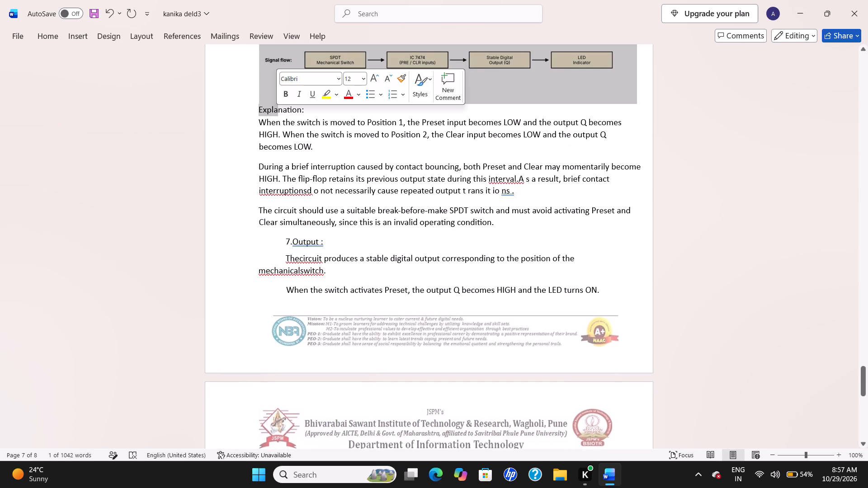
click(310, 116)
drag(310, 116, 254, 113)
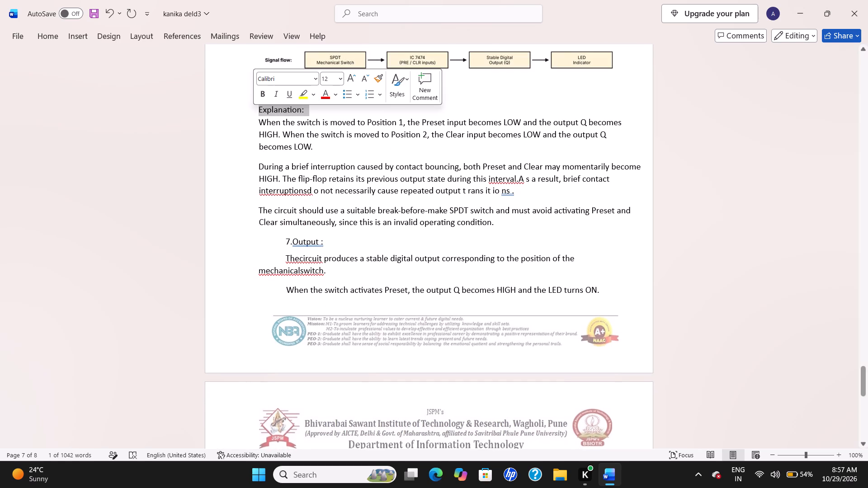
click(259, 90)
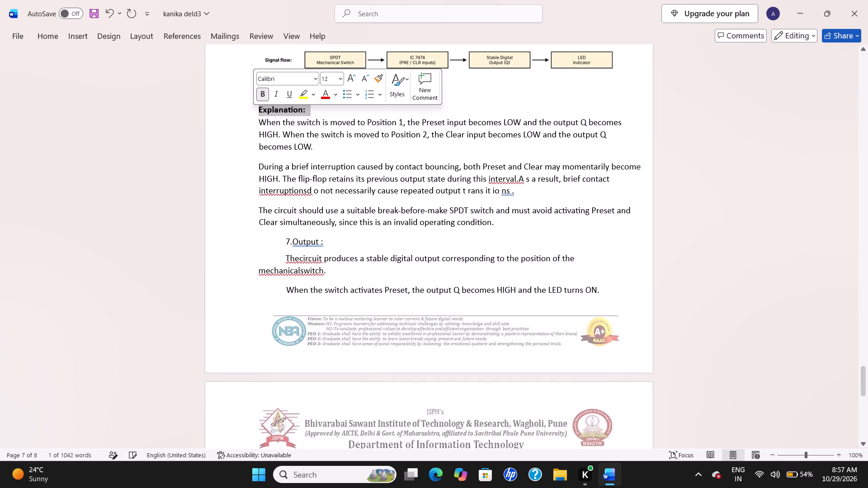
click(265, 226)
Make the section 7 heading text "7.Output" bold and set its font size to 14.
scroll(304, 235, right, 1)
scroll(304, 235, up, 1)
scroll(304, 235, right, 1)
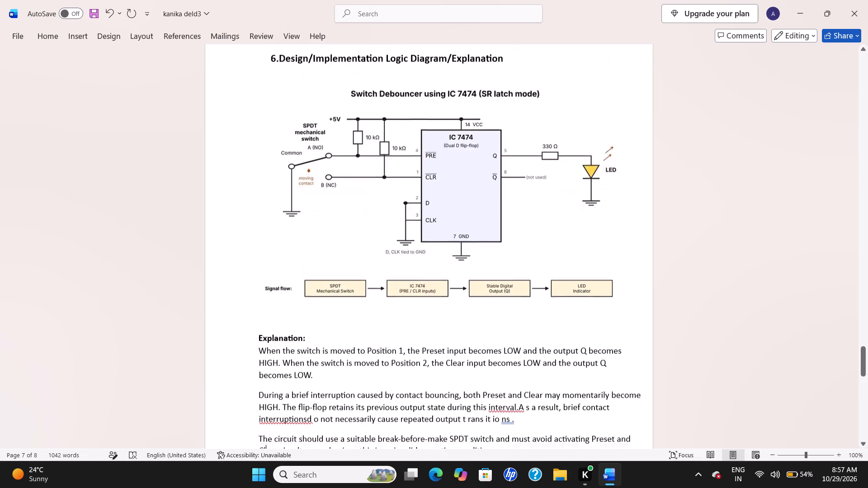
scroll(304, 235, right, 1)
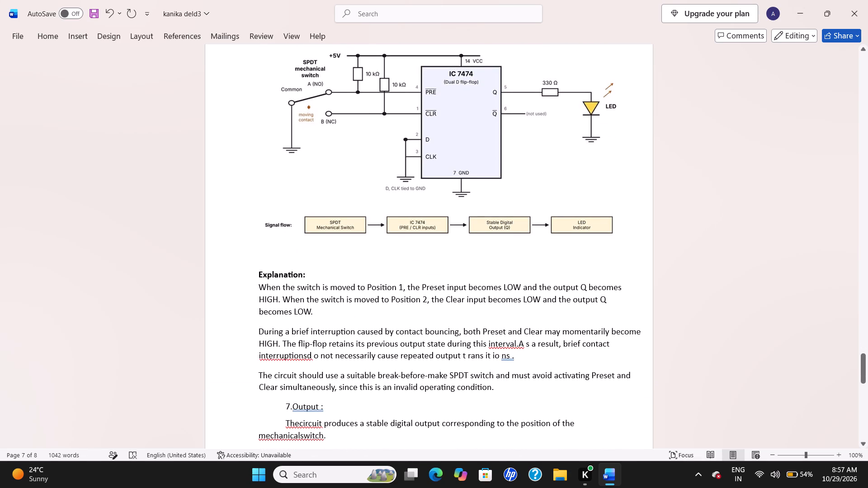
drag(320, 408, 280, 414)
drag(292, 394, 289, 404)
click(289, 404)
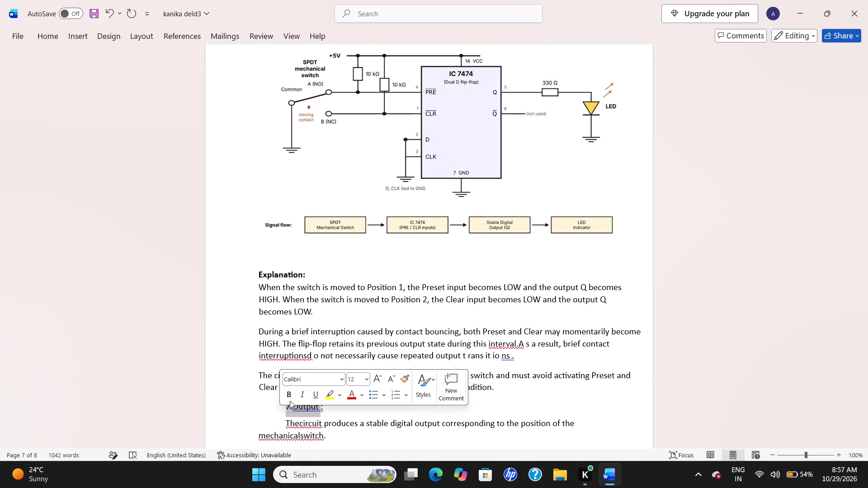
click(290, 401)
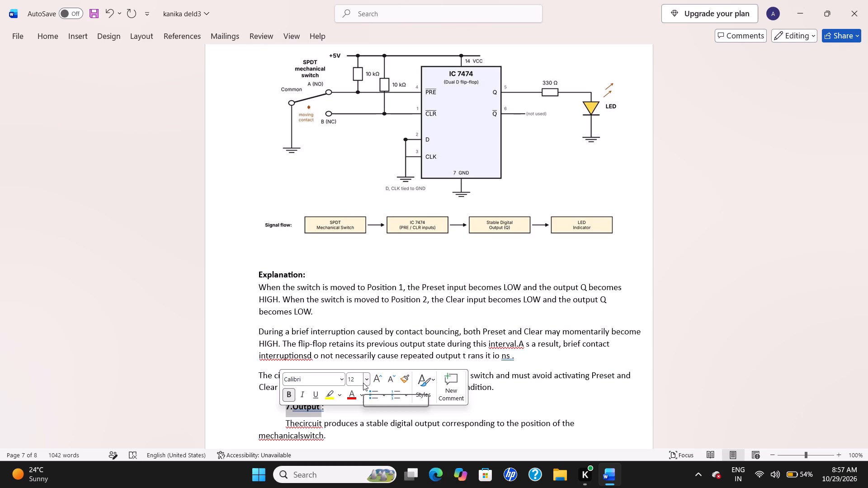
click(363, 383)
click(353, 232)
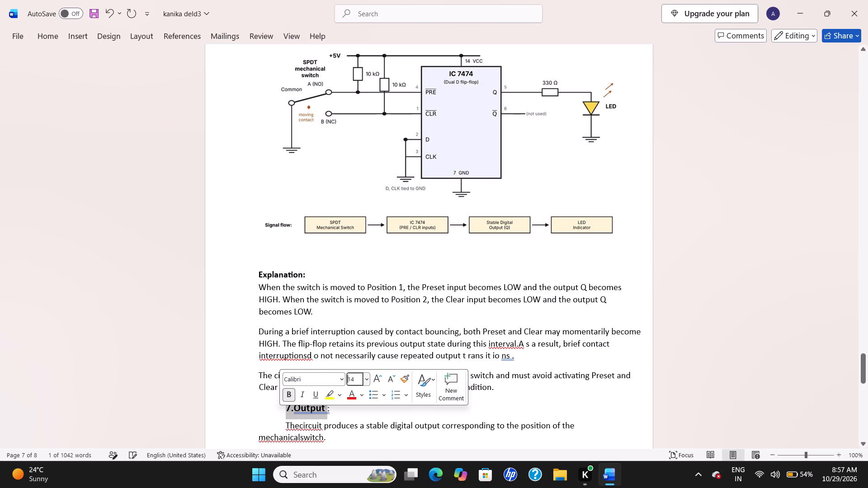
click(275, 419)
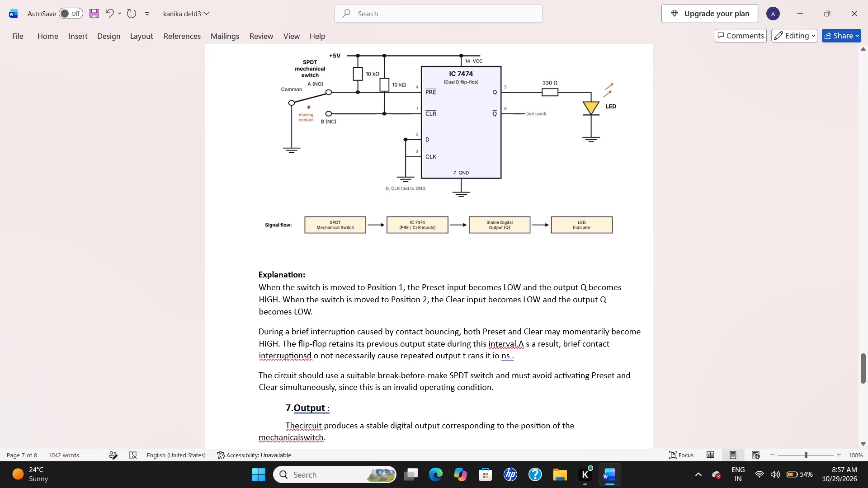
Remove the indent of the "7.Output" heading so it lines up with the body text margin.
click(281, 410)
key(BackSpace)
click(327, 406)
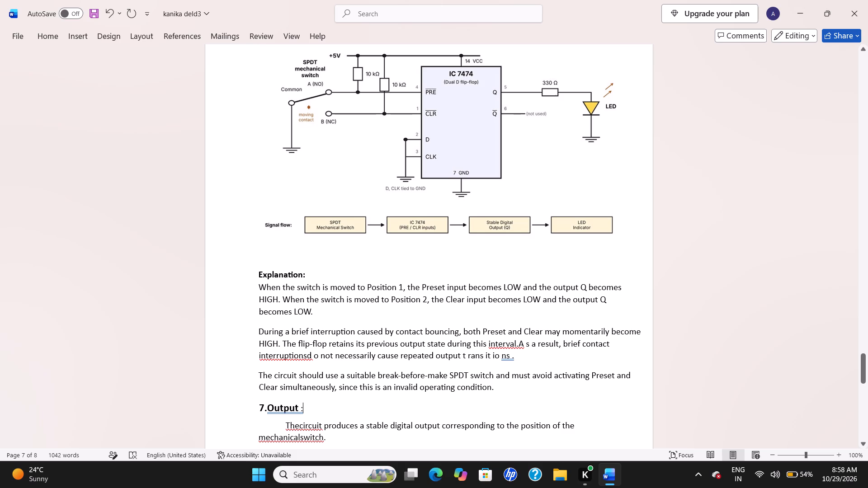
Insert a blank line between the "invalid operating condition" paragraph and the "7.Output" heading.
click(501, 384)
key(Return)
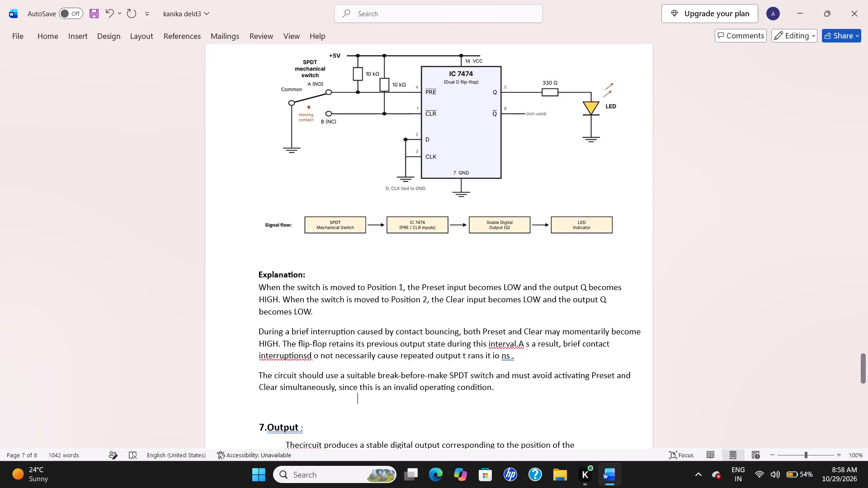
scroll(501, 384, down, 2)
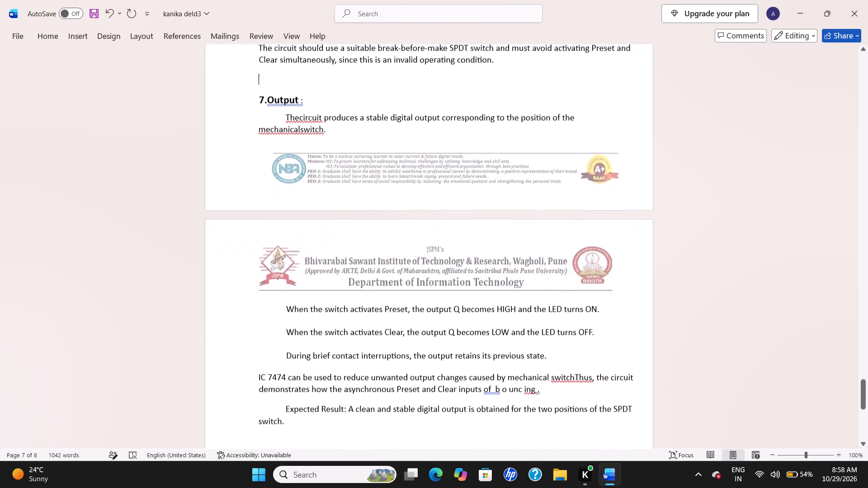
Set the section 8 heading "8.Conclusion" to font size 14 and make it bold.
scroll(501, 384, down, 2)
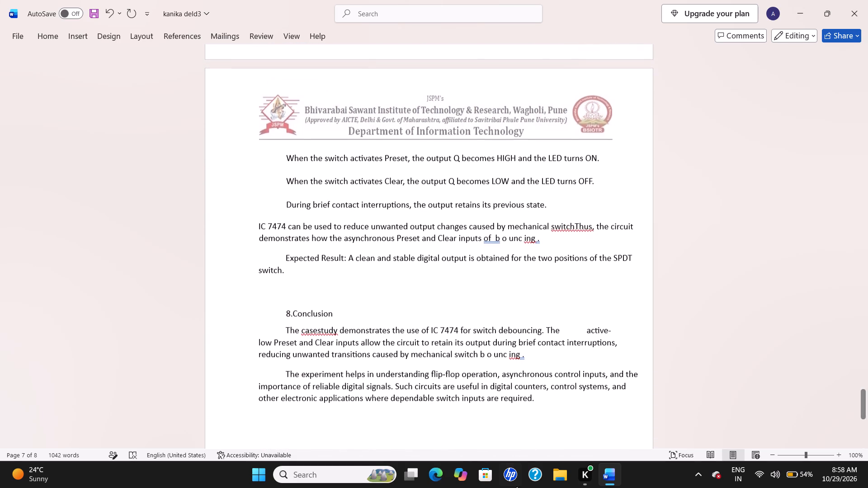
drag(351, 316, 349, 316)
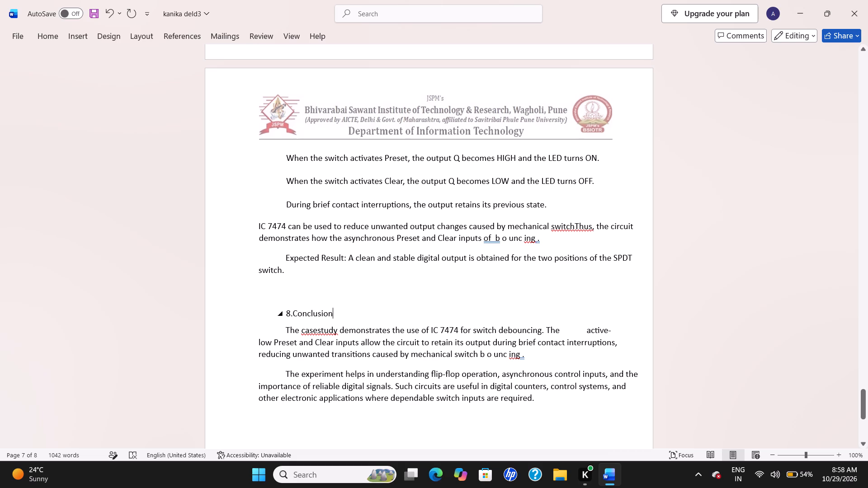
drag(349, 316, 279, 322)
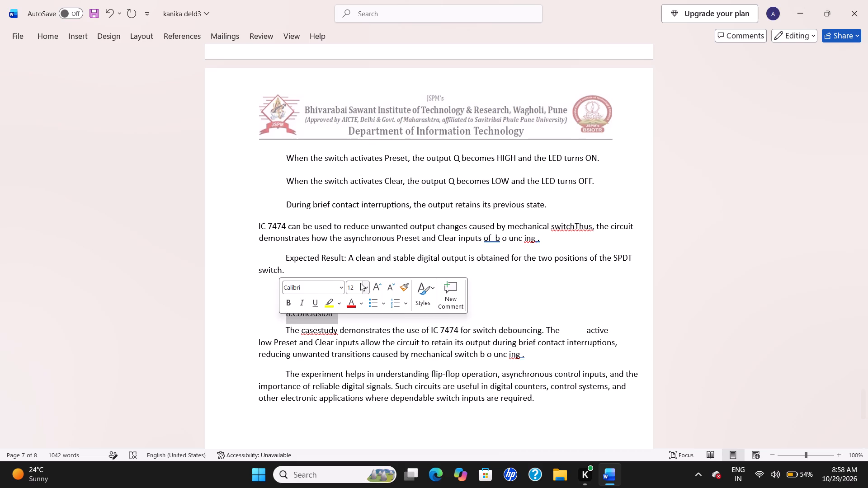
click(360, 283)
click(363, 291)
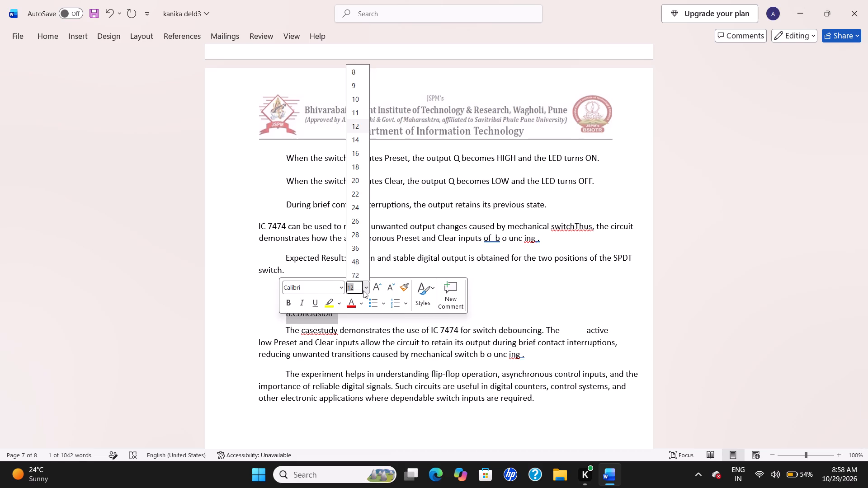
click(357, 138)
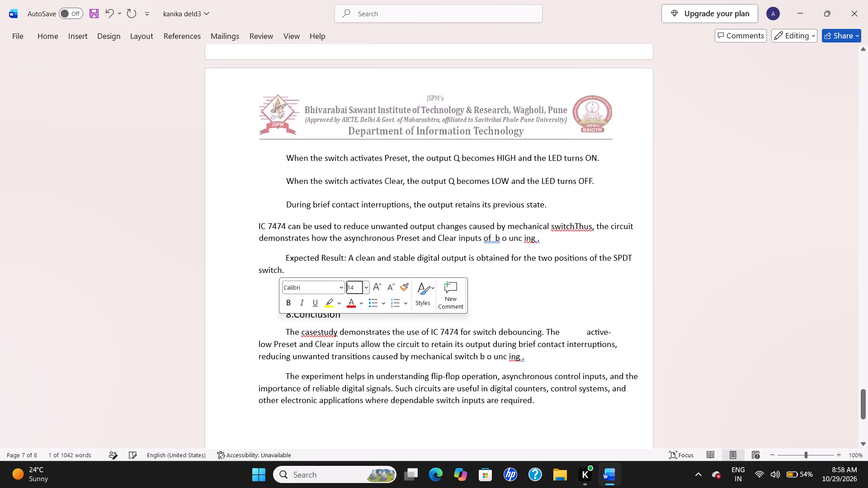
click(292, 309)
click(291, 350)
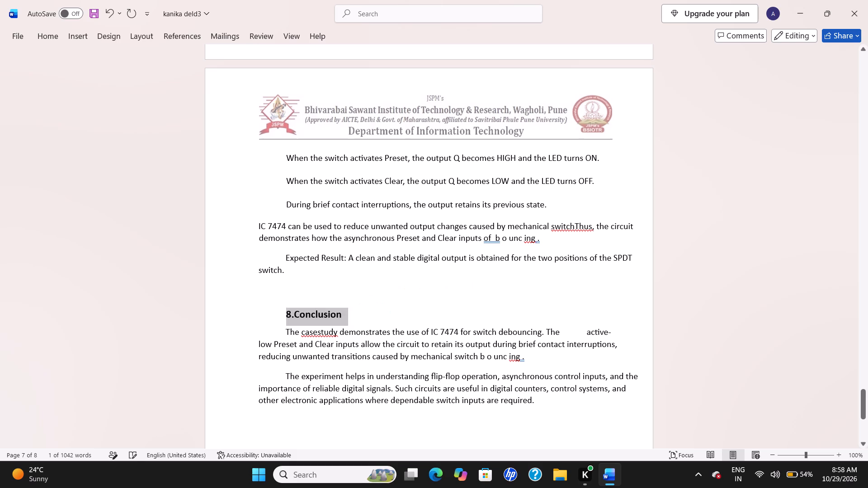
Remove the indent of the "8.Conclusion" heading so it lines up with the body text margin.
click(273, 314)
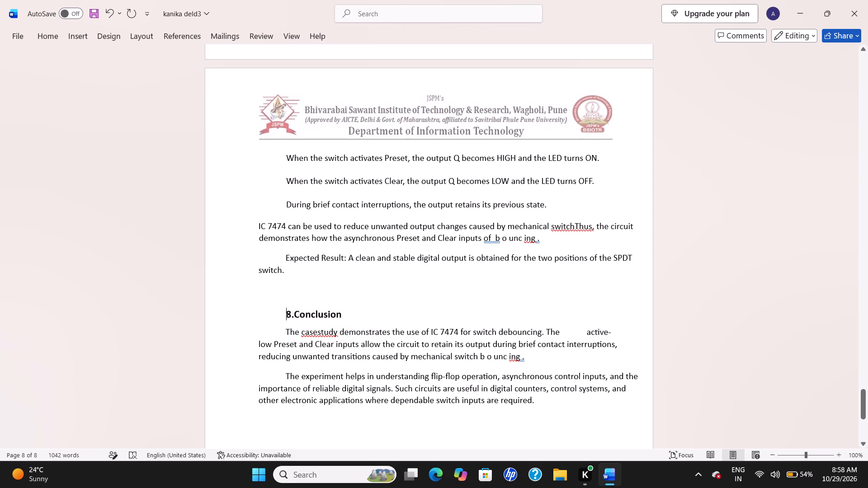
key(BackSpace)
key(BackSpace)
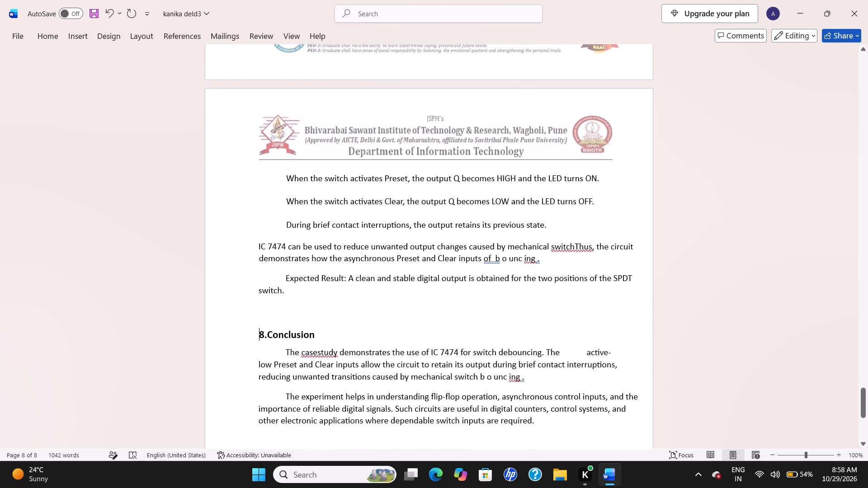
Delete the wide gap before "active-low" in the first Conclusion paragraph.
click(580, 355)
key(BackSpace)
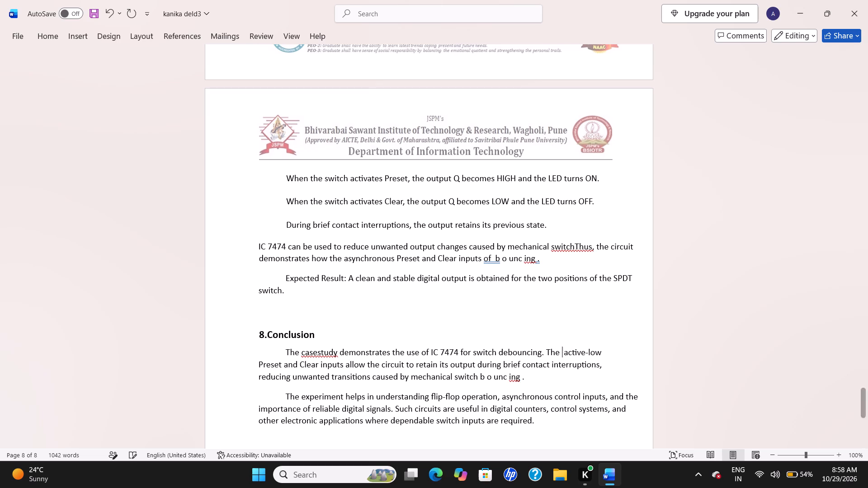
Review the report from the Conclusion back to the cover page and the Table of Content.
scroll(580, 355, down, 4)
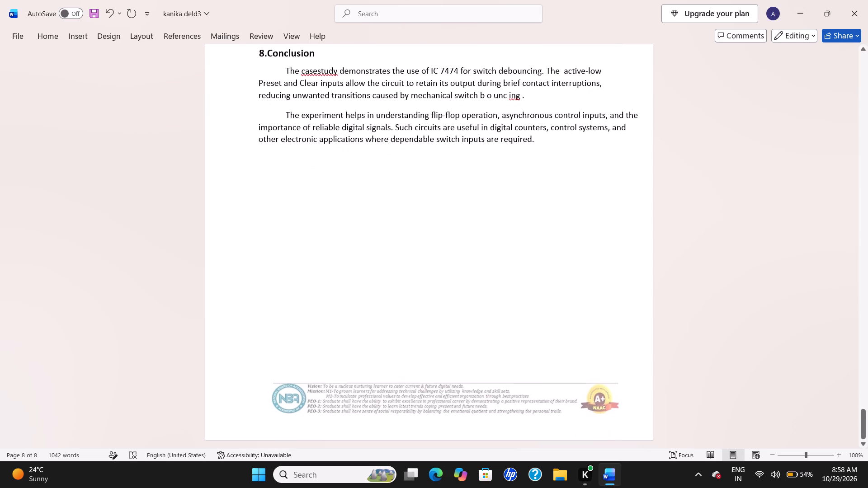
scroll(580, 355, down, 2)
scroll(580, 355, up, 12)
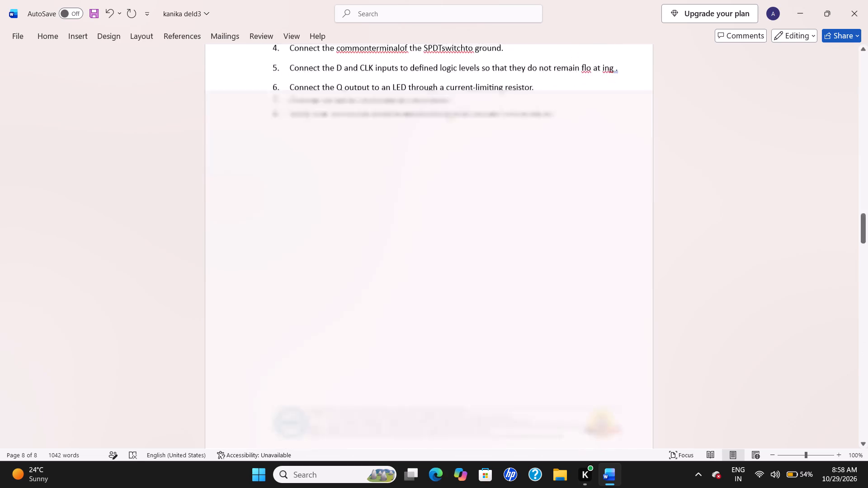
scroll(580, 355, up, 10)
scroll(580, 355, down, 1)
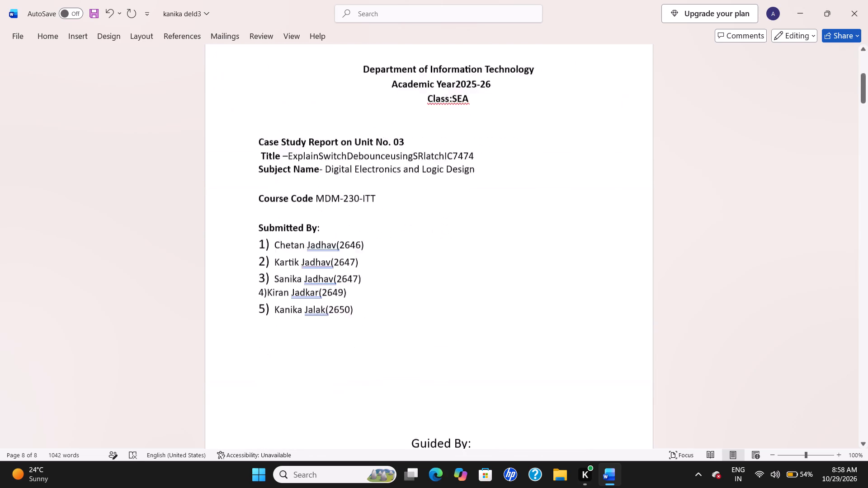
scroll(580, 355, down, 5)
click(580, 355)
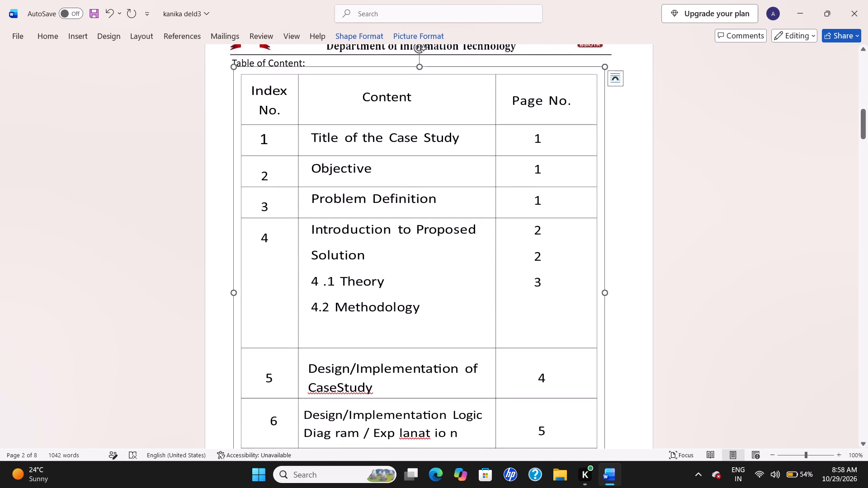
key(ctrl+a)
scroll(253, 98, down, 3)
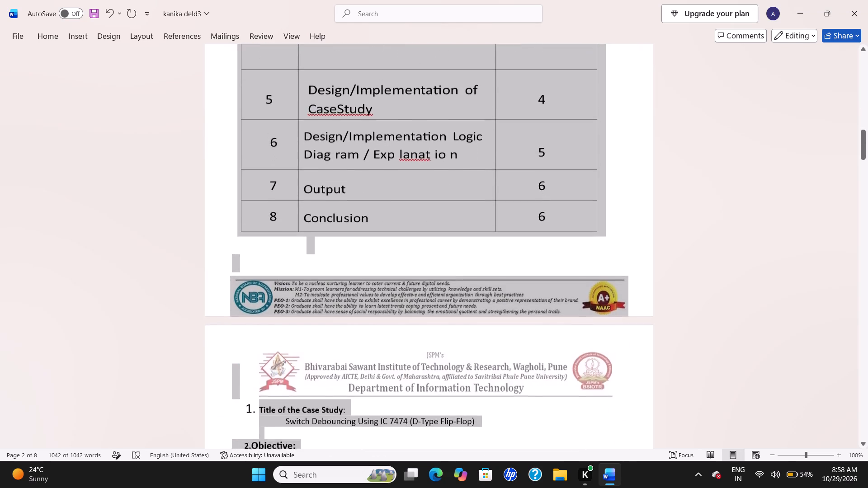
scroll(253, 98, up, 3)
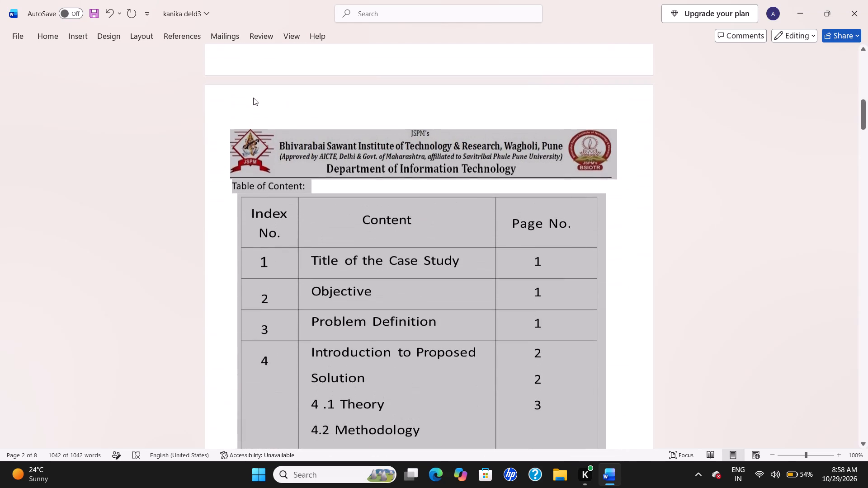
Set both lines of the "Index No." column header in the Table of Content to font size 12.
click(290, 227)
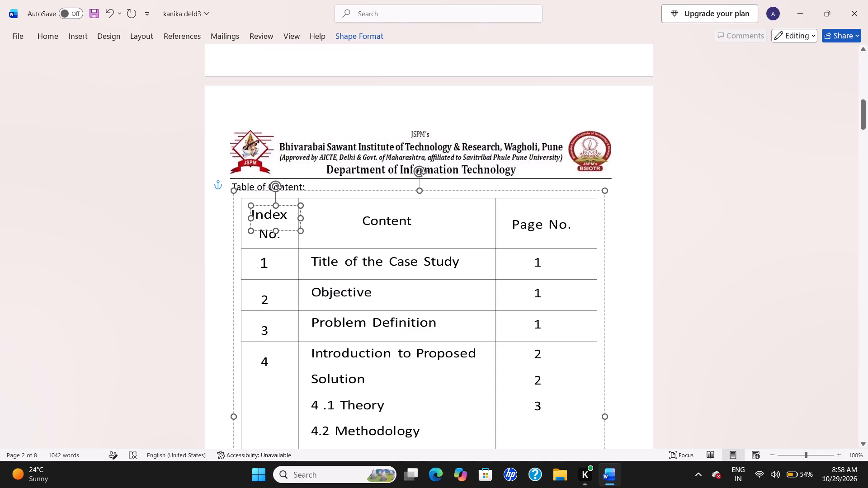
drag(256, 209, 296, 246)
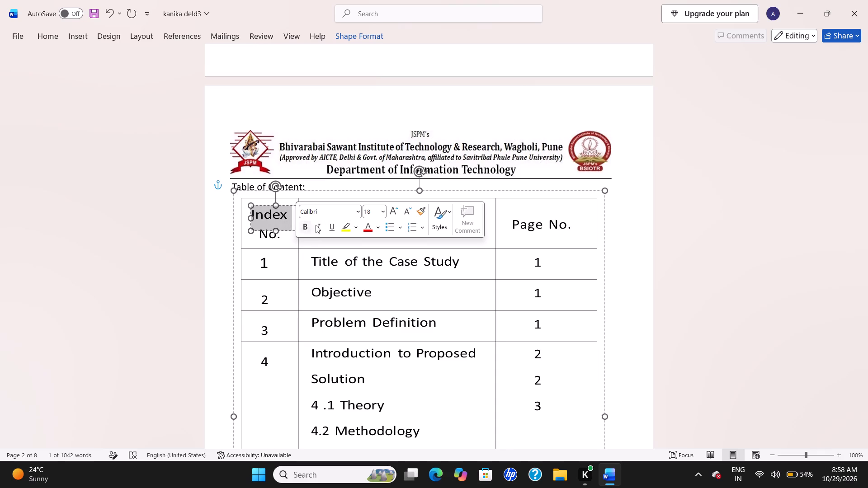
click(382, 216)
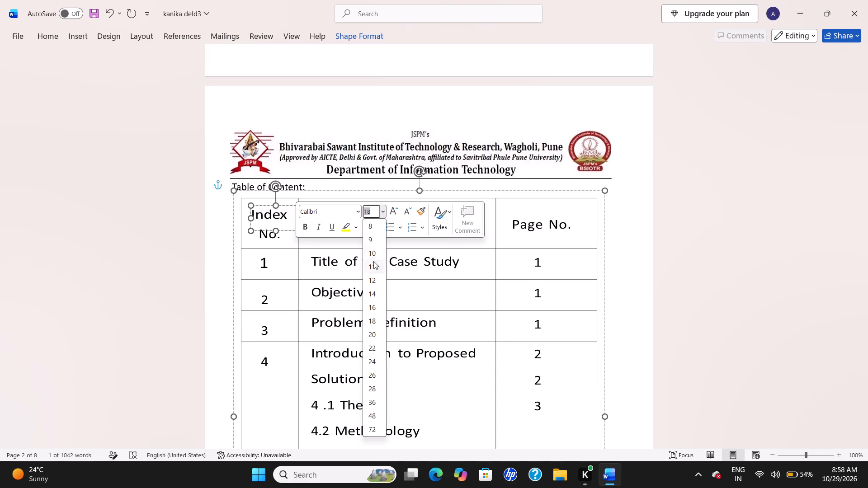
click(373, 277)
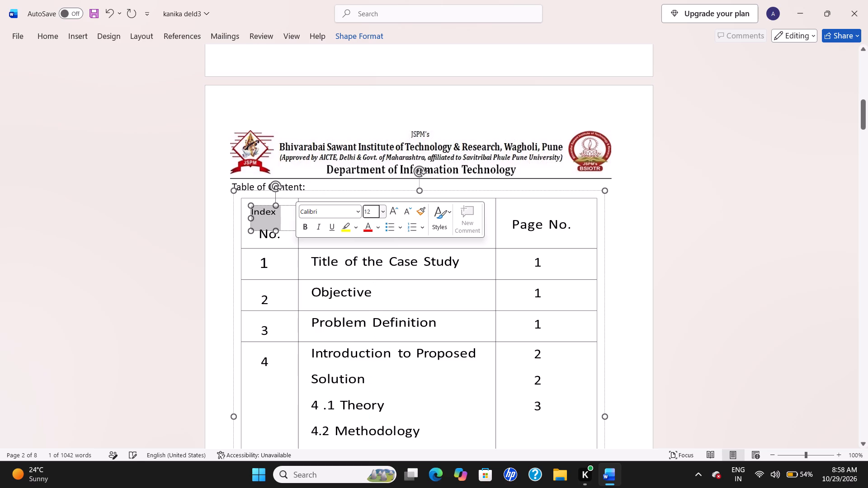
click(281, 240)
drag(281, 240, 253, 240)
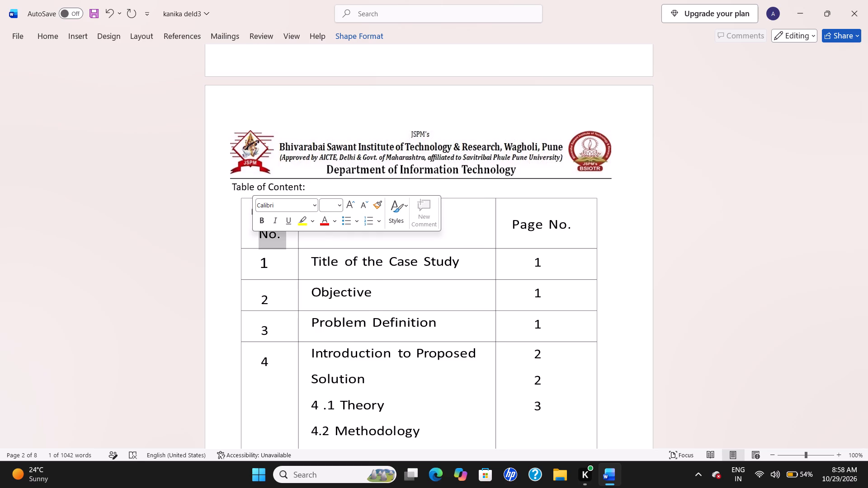
click(334, 208)
key(BackSpace)
text(12)
key(Return)
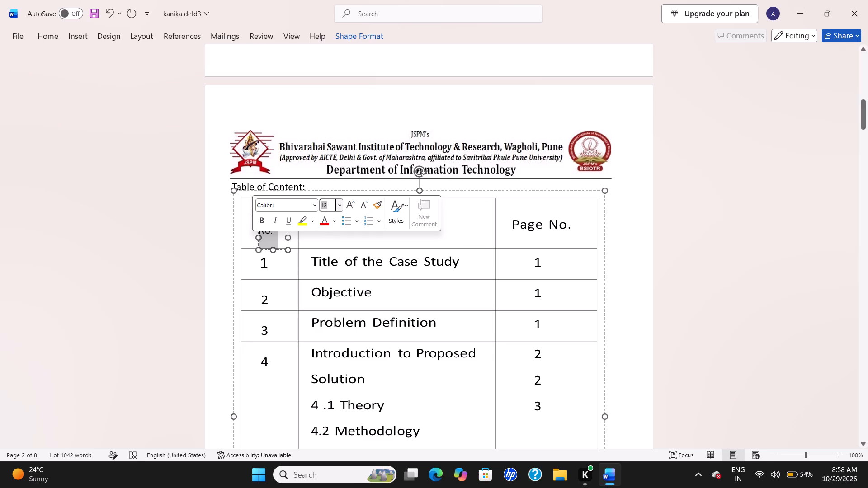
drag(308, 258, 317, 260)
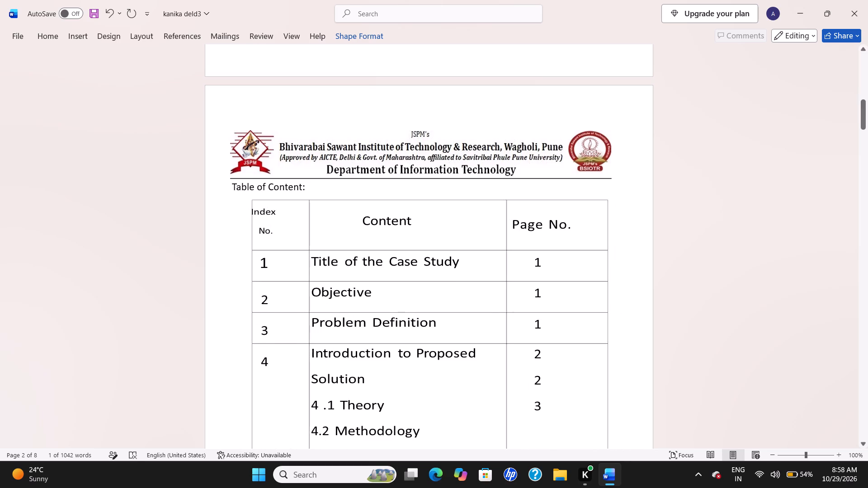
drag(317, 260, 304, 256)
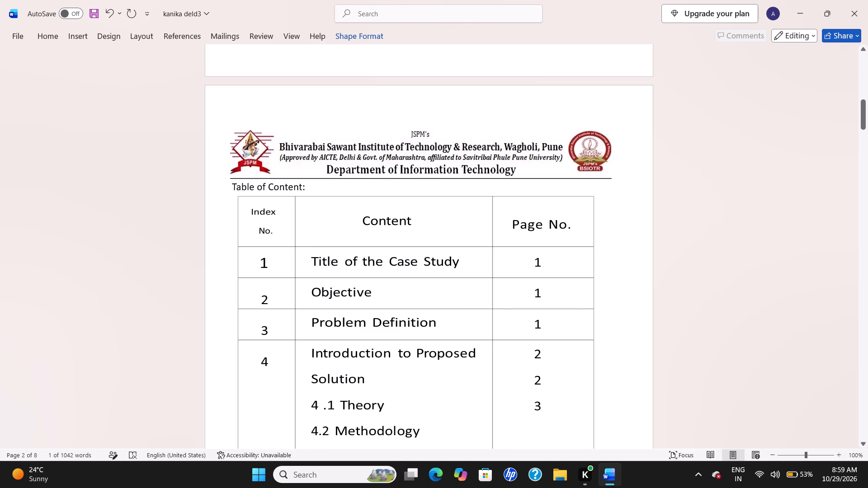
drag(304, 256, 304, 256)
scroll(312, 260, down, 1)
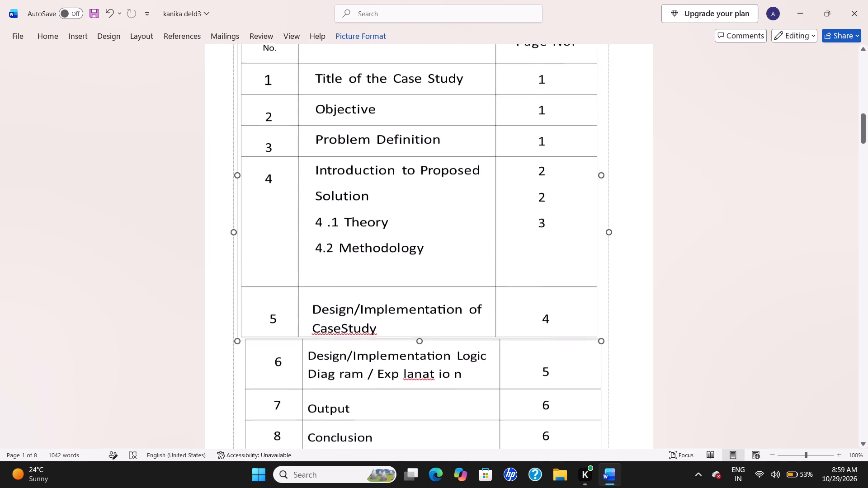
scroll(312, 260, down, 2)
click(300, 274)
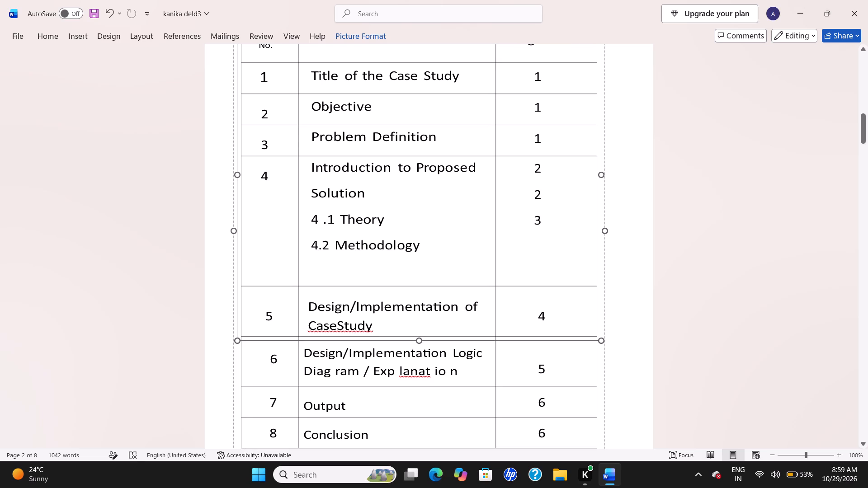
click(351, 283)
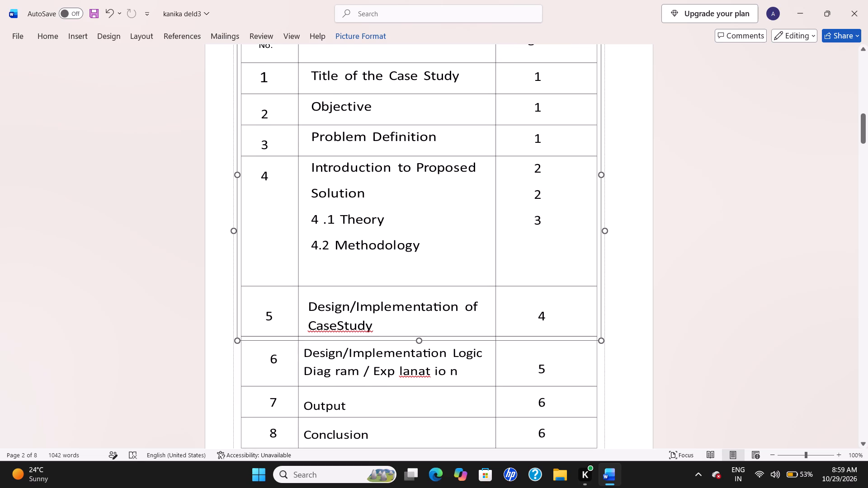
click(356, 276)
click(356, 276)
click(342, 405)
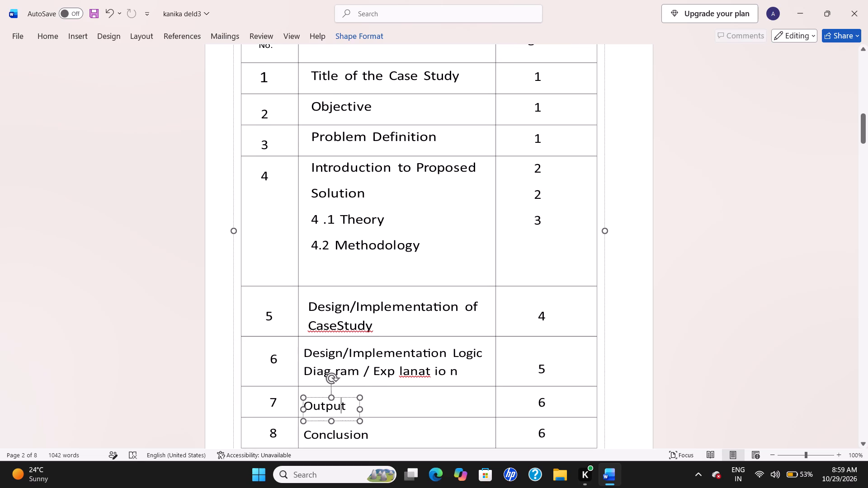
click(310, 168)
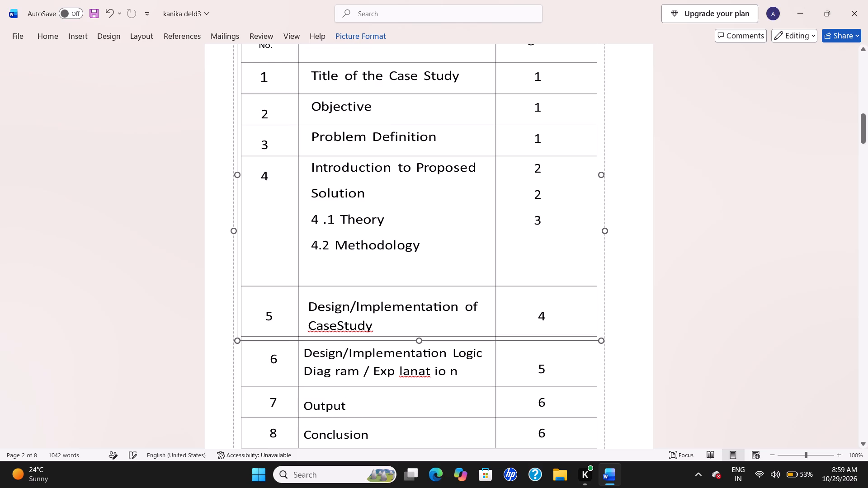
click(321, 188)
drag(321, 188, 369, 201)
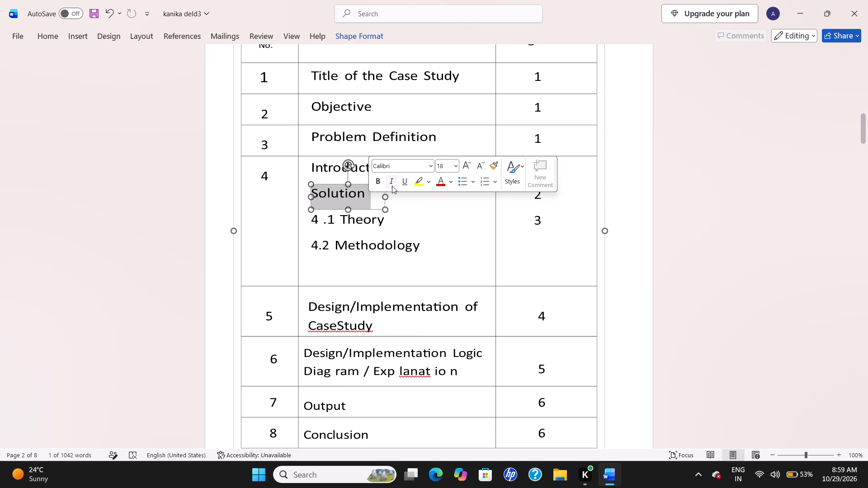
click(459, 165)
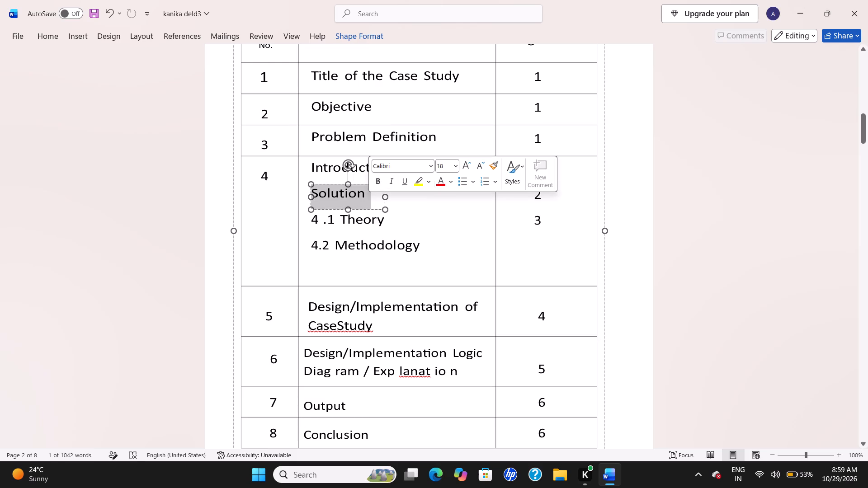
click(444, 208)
Set the "Content" column header in the Table of Content to font size 14.
scroll(444, 208, up, 2)
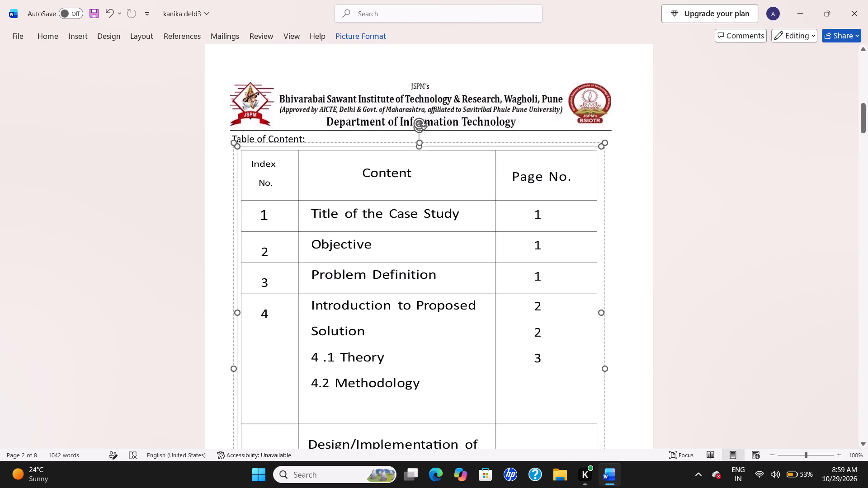
drag(365, 177, 419, 184)
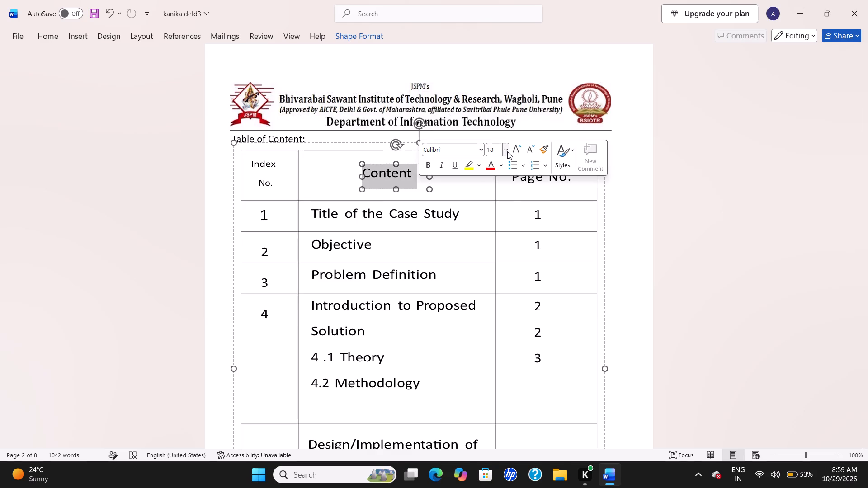
click(508, 151)
click(496, 229)
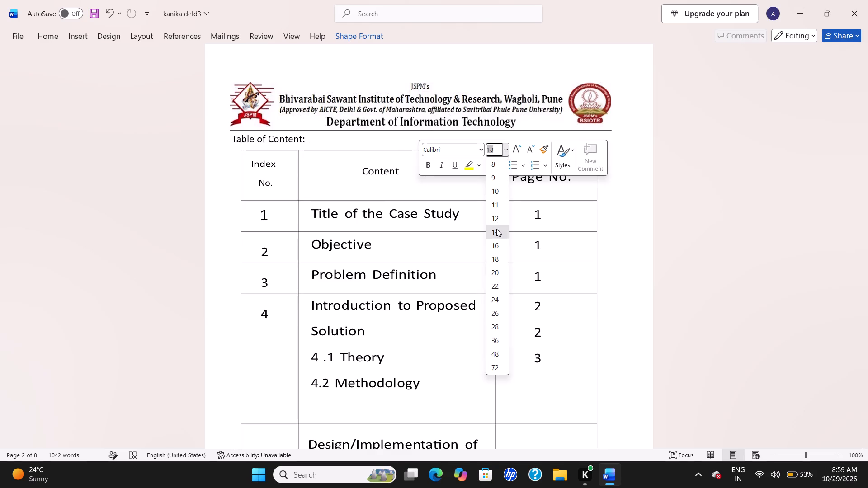
click(443, 228)
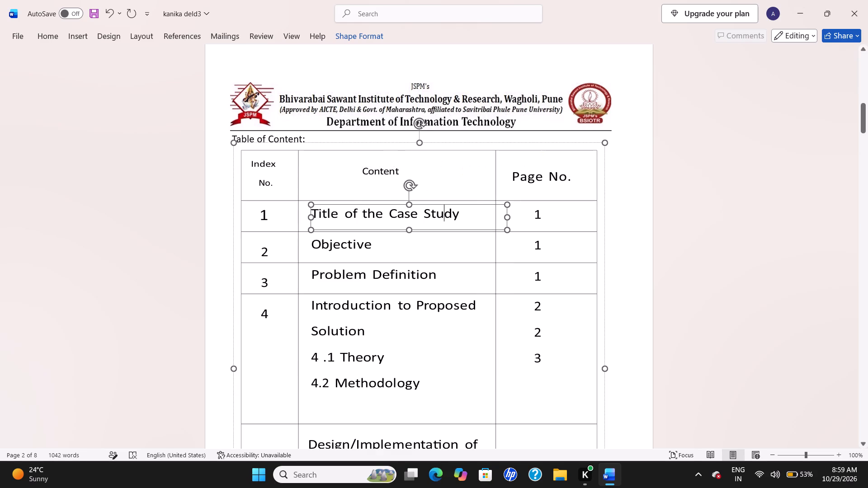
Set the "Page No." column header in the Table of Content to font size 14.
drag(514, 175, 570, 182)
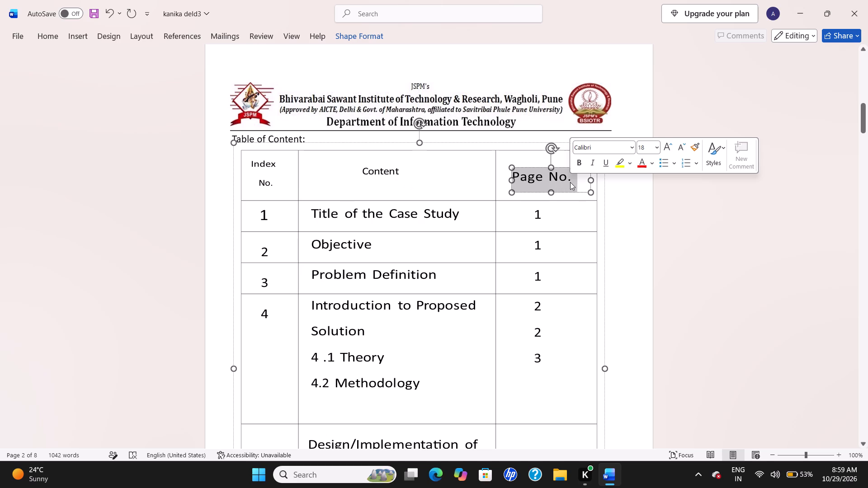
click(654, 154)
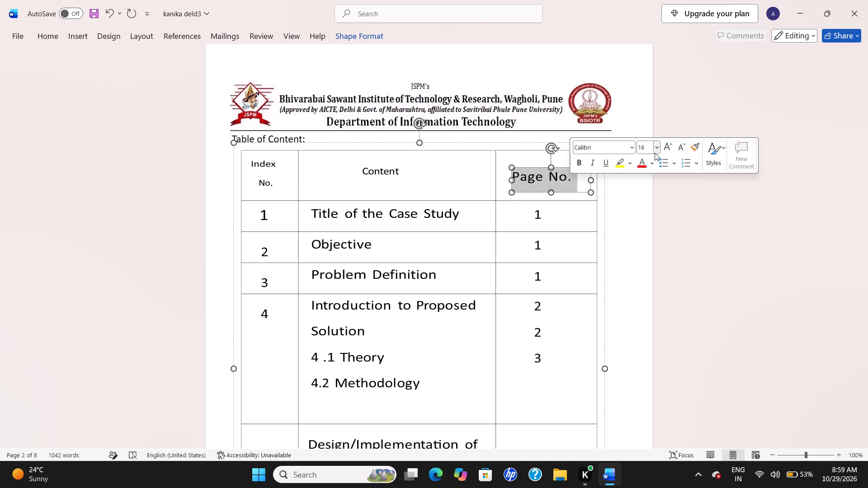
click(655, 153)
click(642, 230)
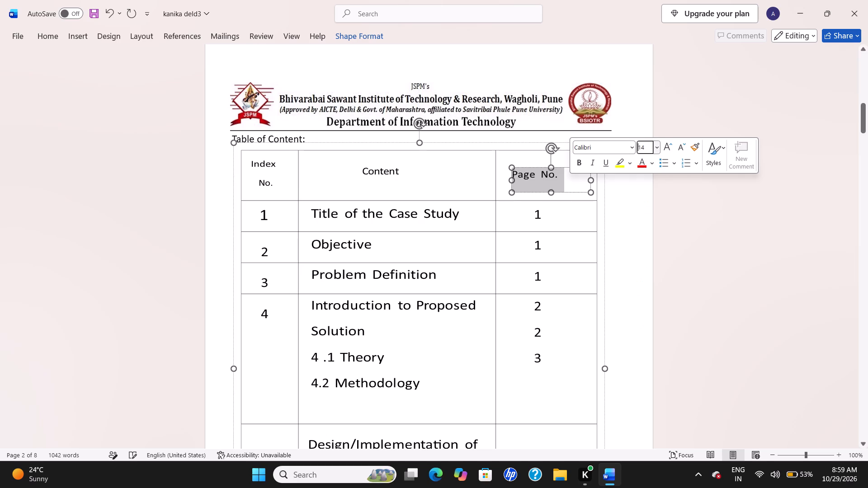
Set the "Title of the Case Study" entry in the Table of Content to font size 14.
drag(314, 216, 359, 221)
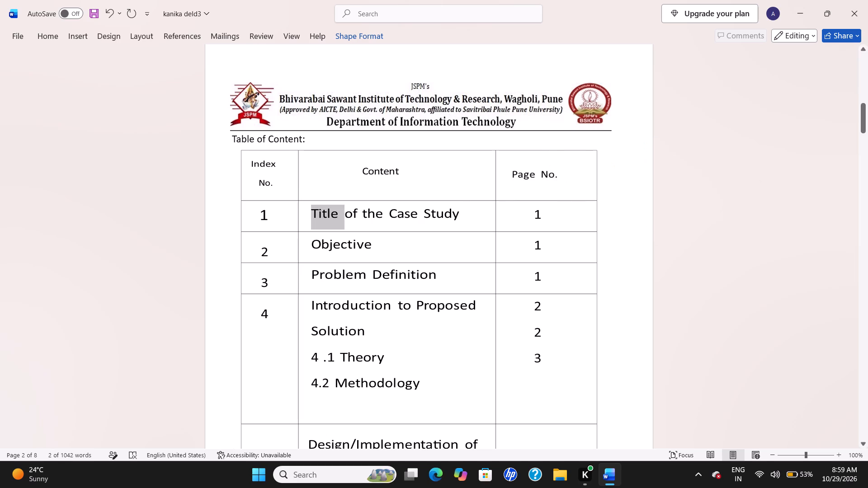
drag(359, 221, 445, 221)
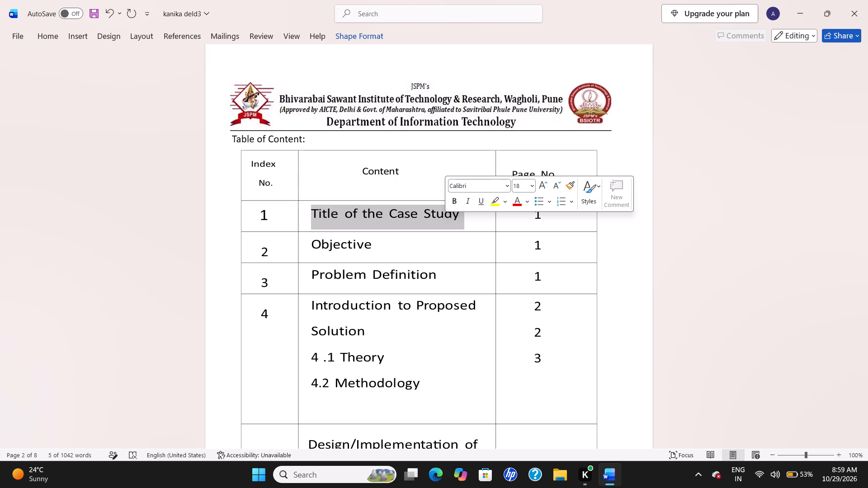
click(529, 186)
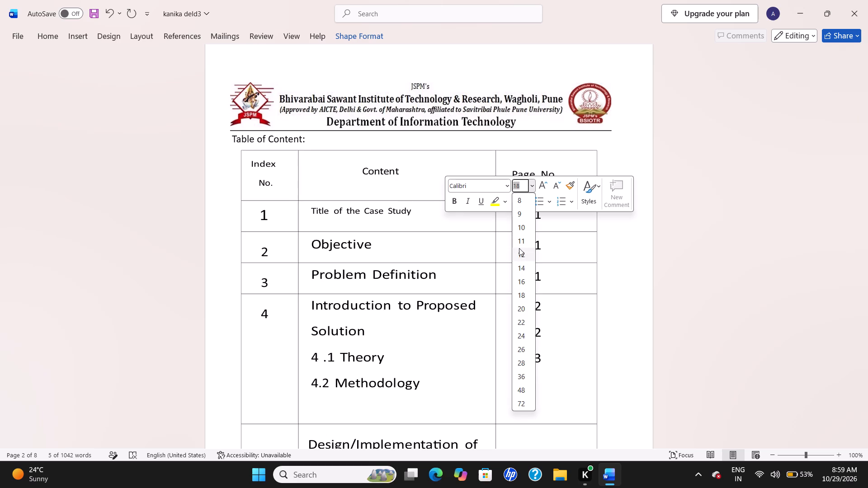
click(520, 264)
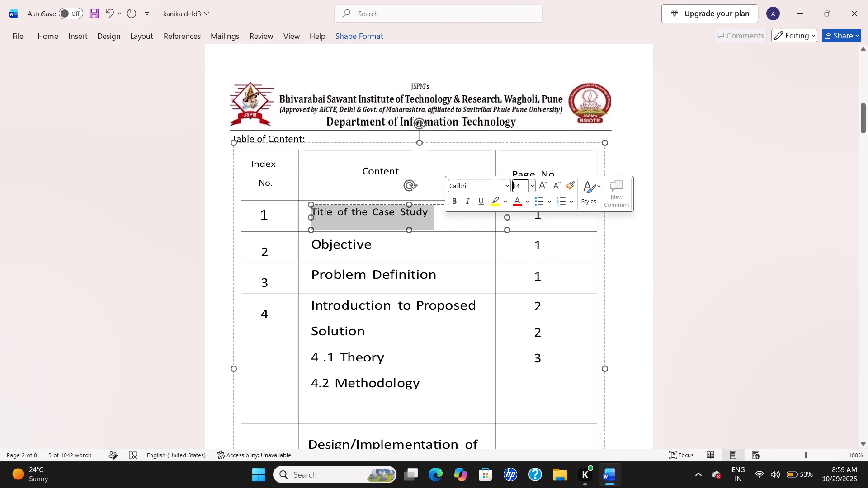
Undo the font size changes in the Table of Content, including those to the "Index No.", "Content" and "Page No." headers.
key(ctrl+z)
key(ctrl+z)
key(ctrl+z)
key(ctrl+z)
key(ctrl+z)
key(ctrl+z)
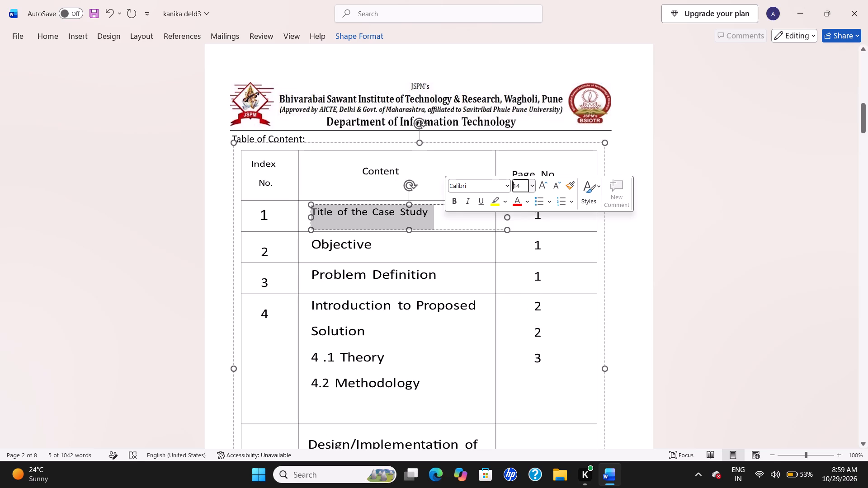
ctrl+click(340, 285)
ctrl+click(340, 285)
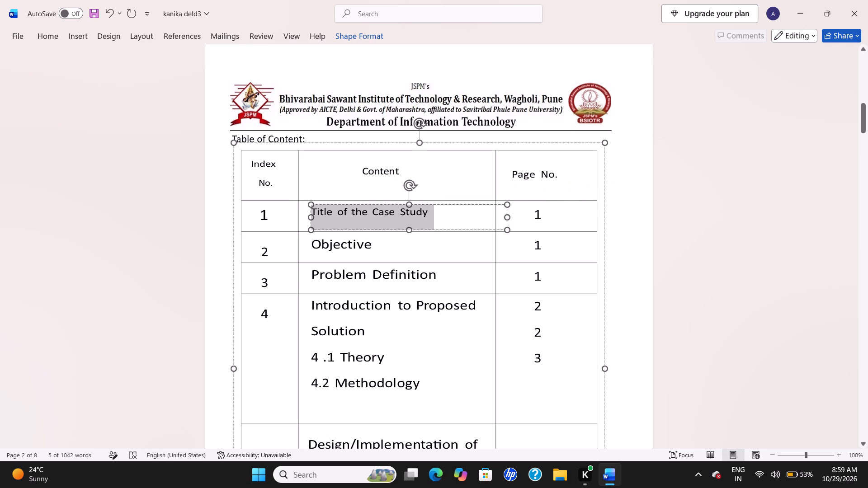
ctrl+click(383, 257)
click(383, 257)
key(ctrl+z)
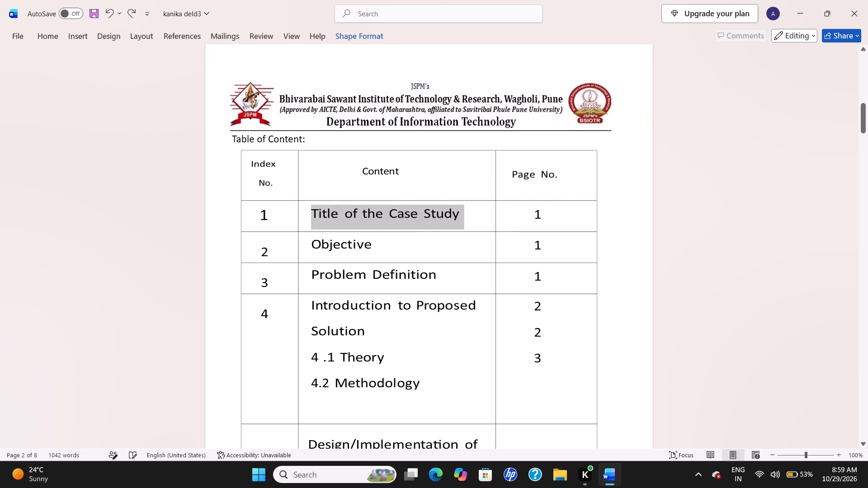
key(ctrl+z)
key(ctrl+z)
key(ctrl+z)
key(ctrl+z)
key(ctrl+z)
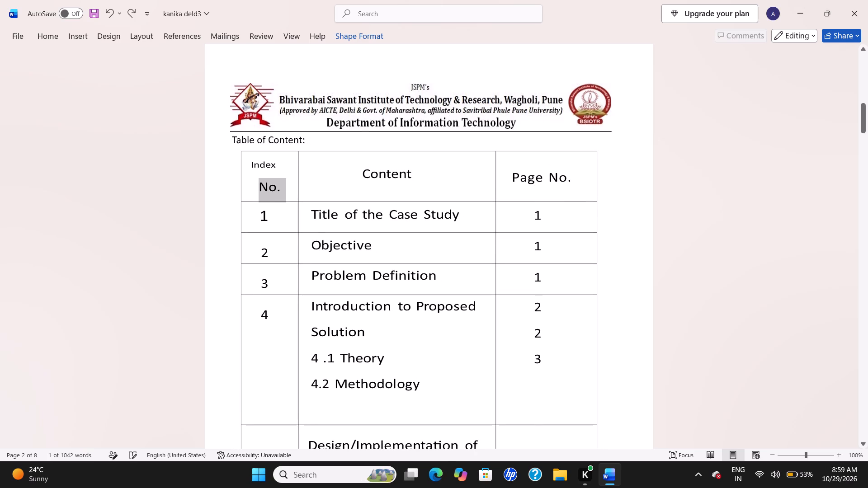
key(ctrl+z)
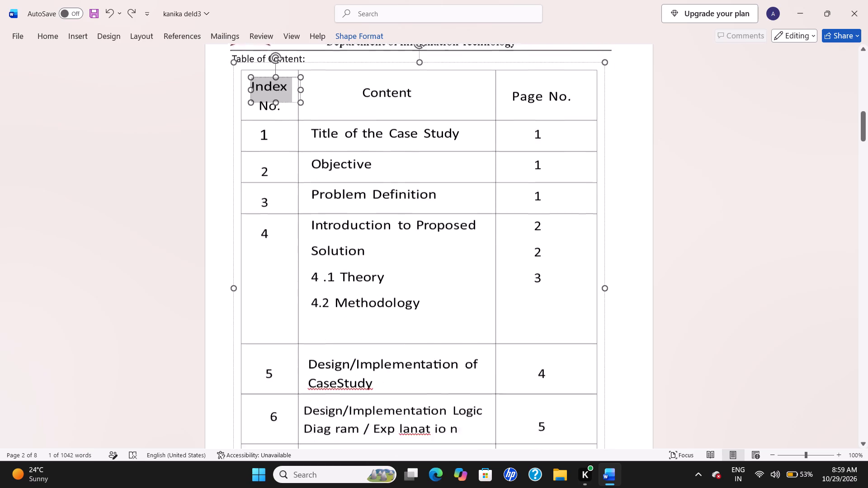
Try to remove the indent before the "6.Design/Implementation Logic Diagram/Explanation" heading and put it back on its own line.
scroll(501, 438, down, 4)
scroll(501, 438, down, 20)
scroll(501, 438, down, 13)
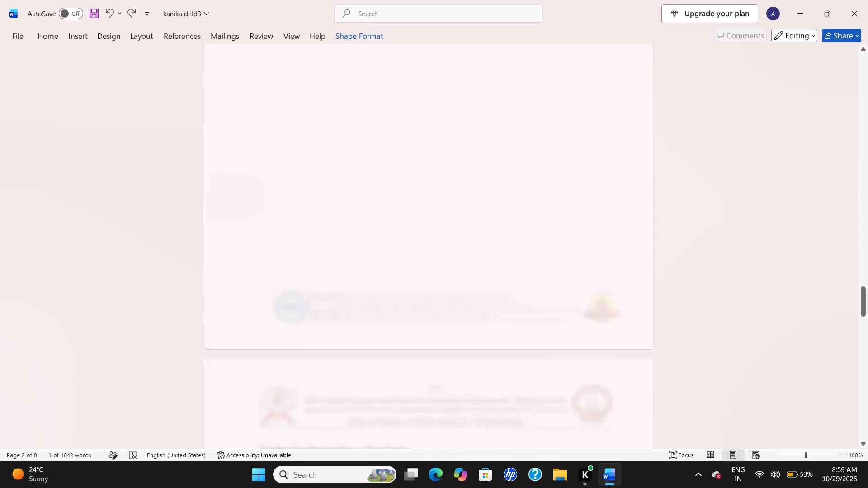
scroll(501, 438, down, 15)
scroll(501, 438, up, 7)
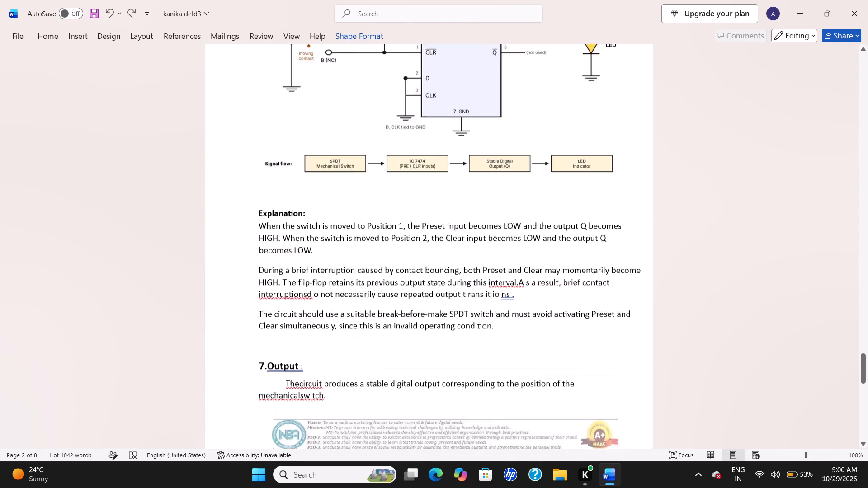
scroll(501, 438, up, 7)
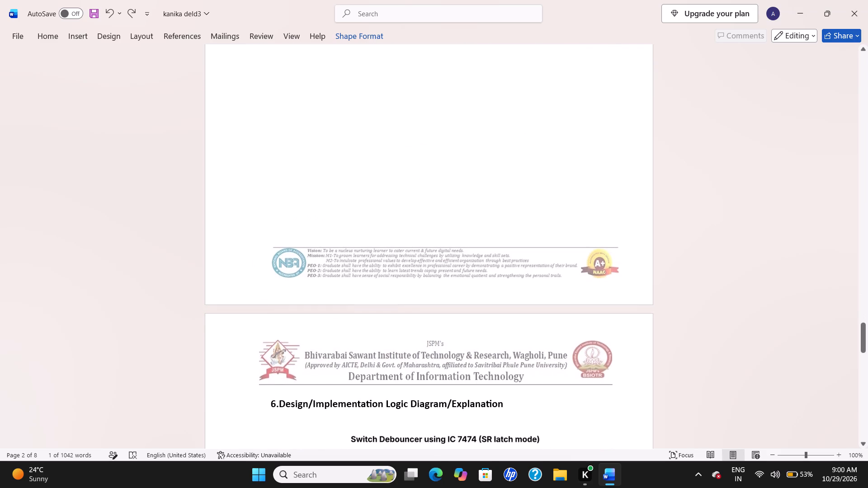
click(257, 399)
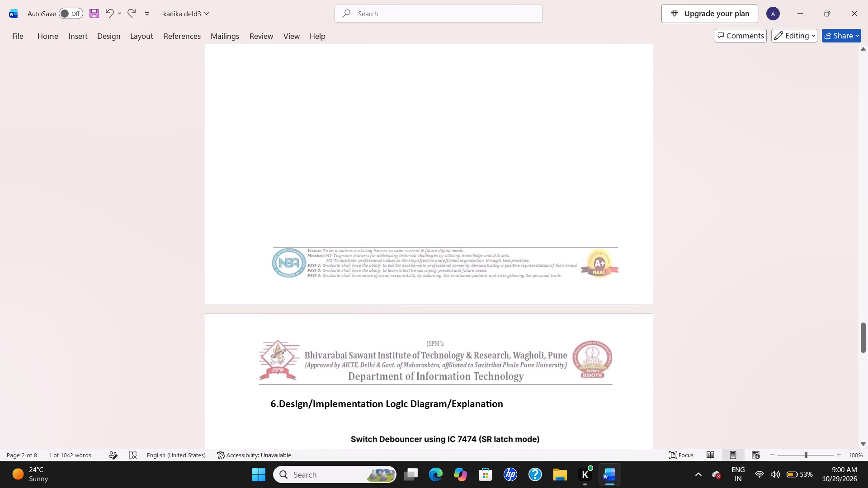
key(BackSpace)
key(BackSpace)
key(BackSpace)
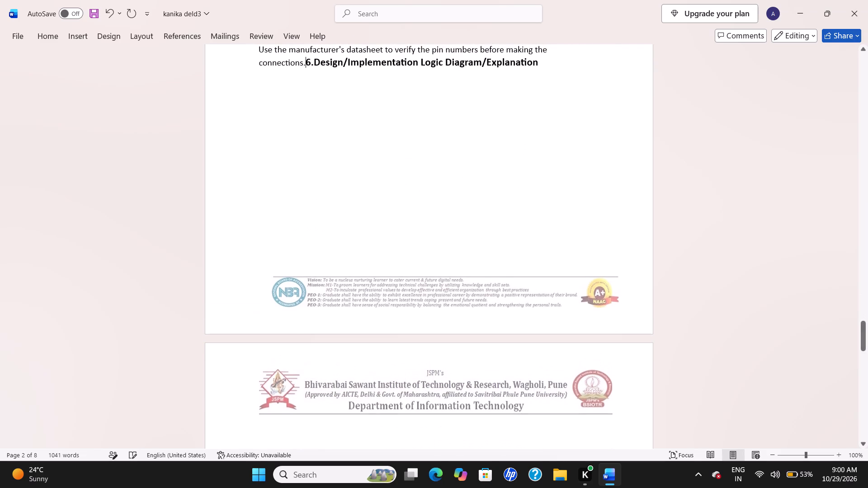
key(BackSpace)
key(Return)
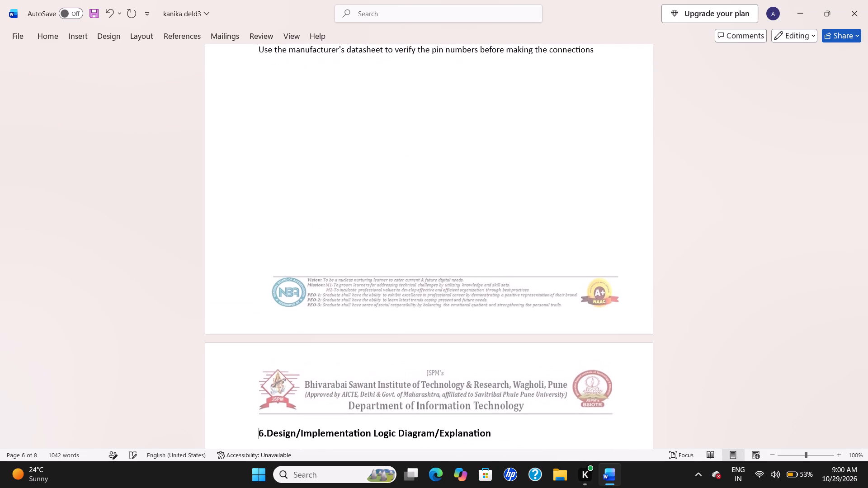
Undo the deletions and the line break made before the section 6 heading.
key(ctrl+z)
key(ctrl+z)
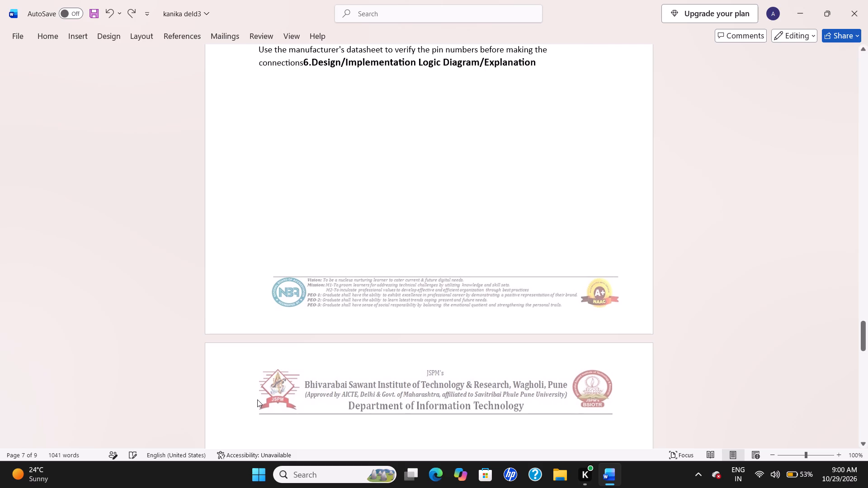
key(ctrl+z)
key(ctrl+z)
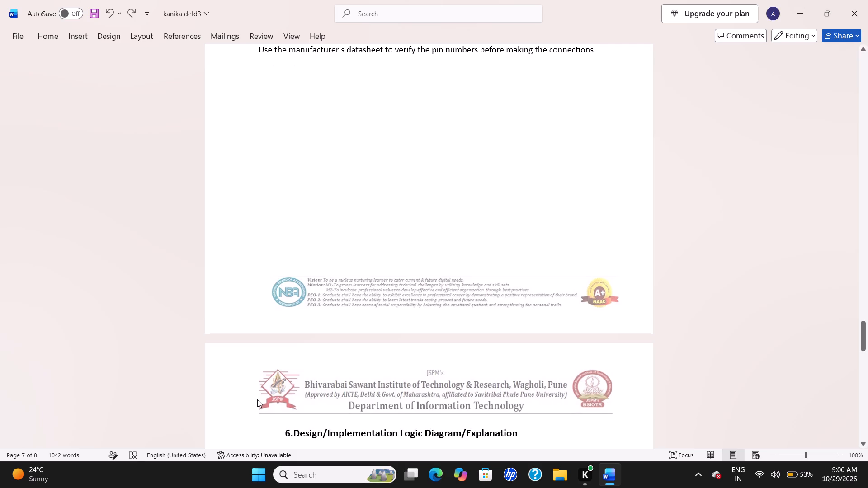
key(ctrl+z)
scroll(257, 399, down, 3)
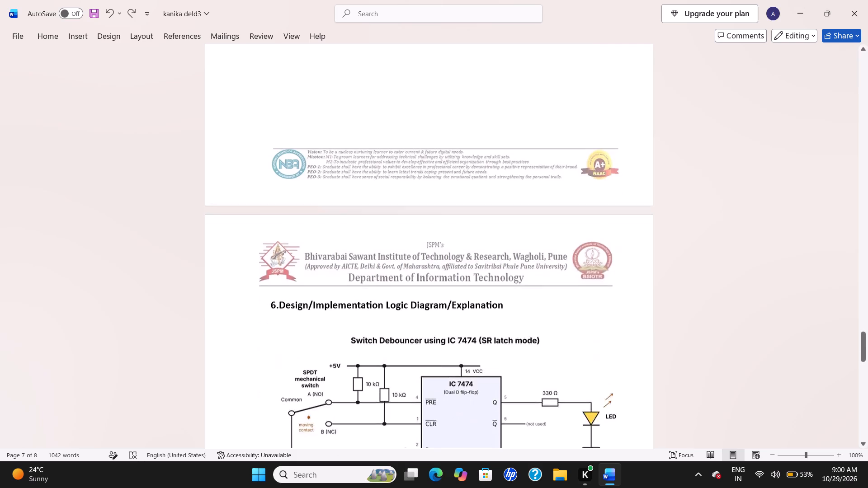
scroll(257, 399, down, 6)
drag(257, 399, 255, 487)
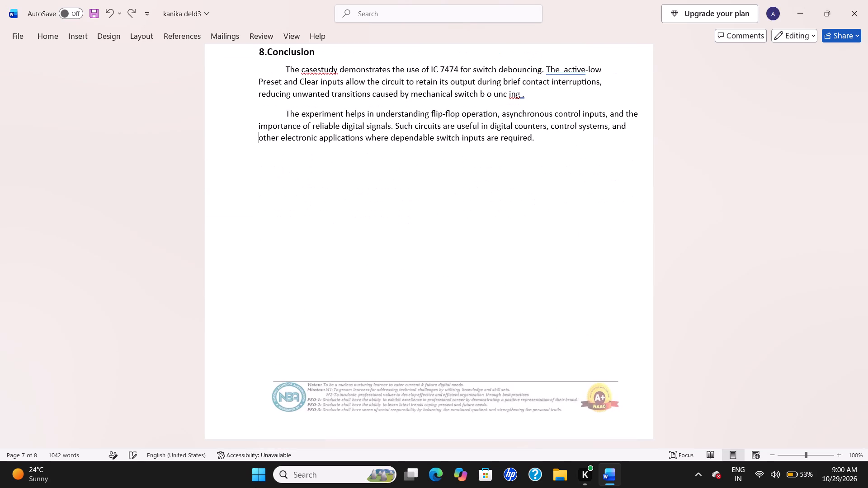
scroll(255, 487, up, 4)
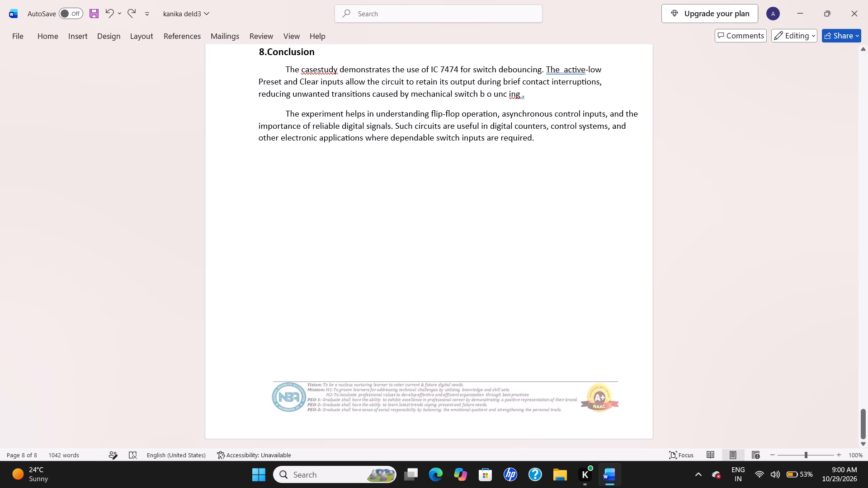
Save the report as a Word Document named kanika deld3 in the OneDrive Documents folder.
double_click(19, 38)
click(19, 38)
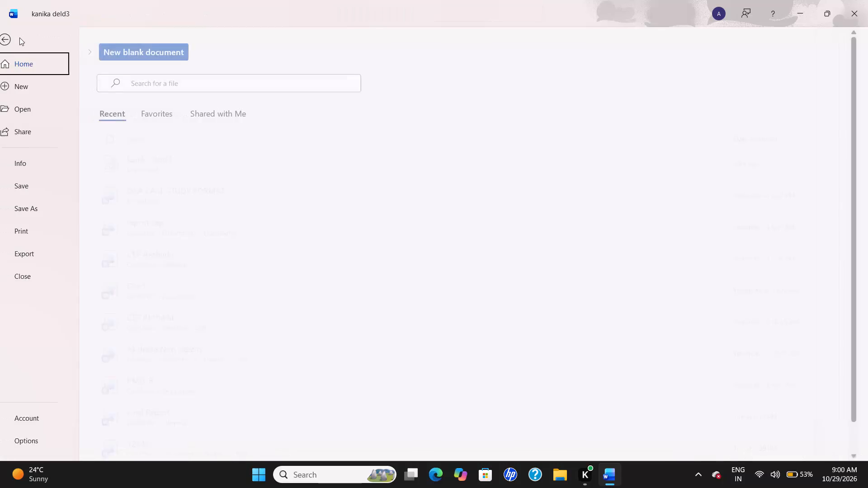
click(49, 216)
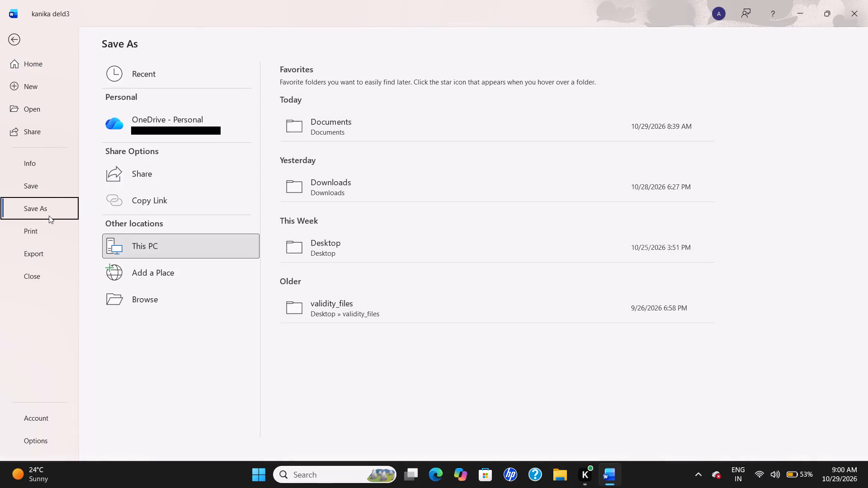
click(49, 187)
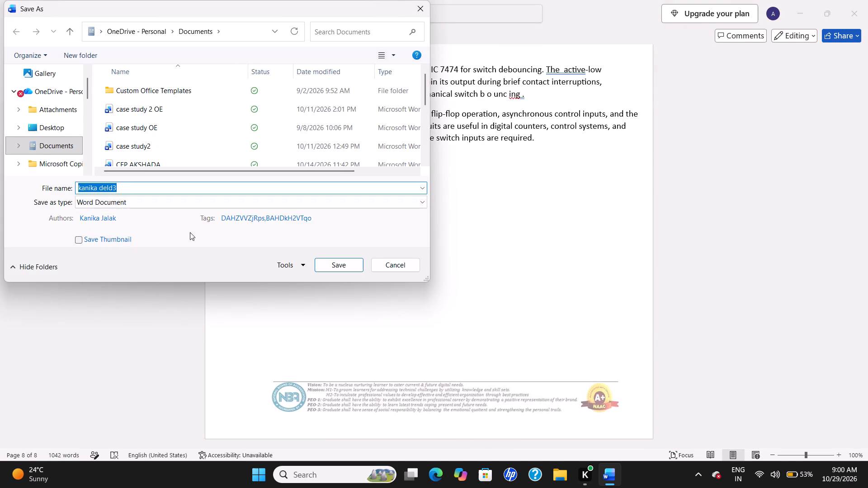
click(329, 267)
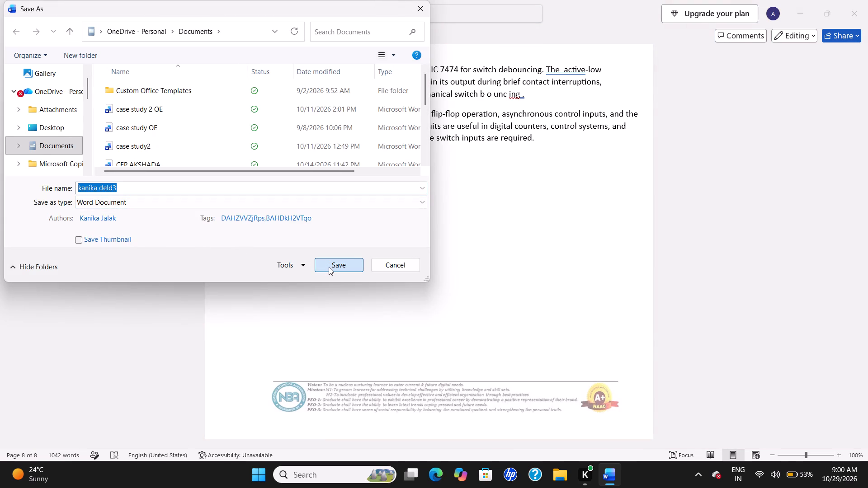
click(329, 267)
click(352, 268)
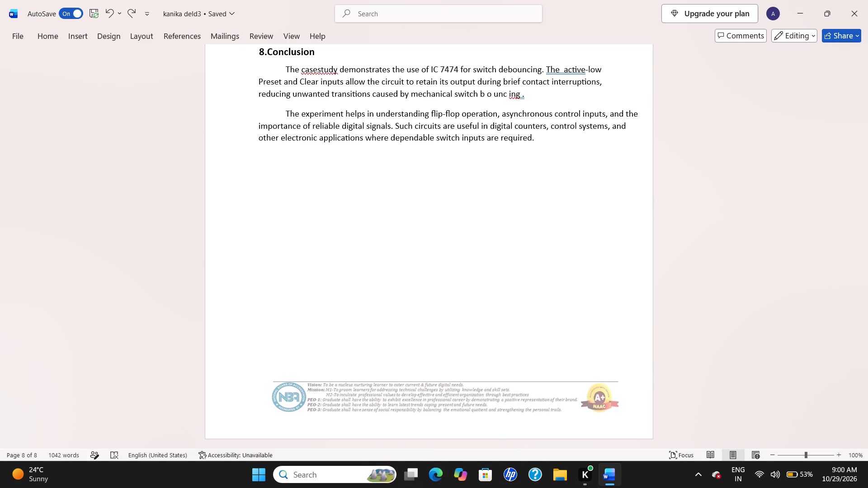
Bring up the Windows overview of pinned apps and recent files.
click(263, 476)
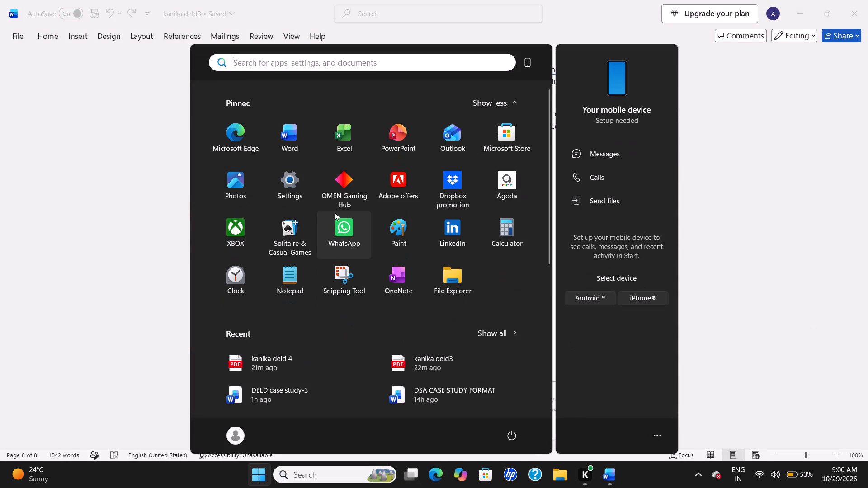
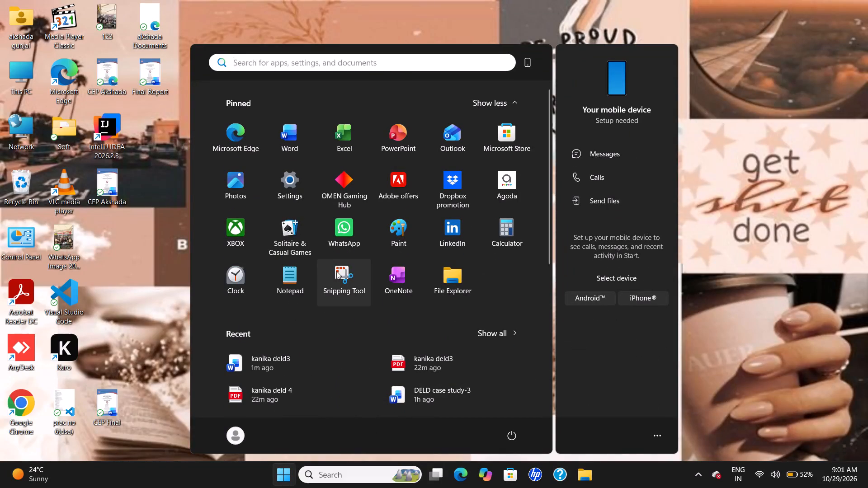
Bring up the Windows power options for shutting down the computer.
click(502, 429)
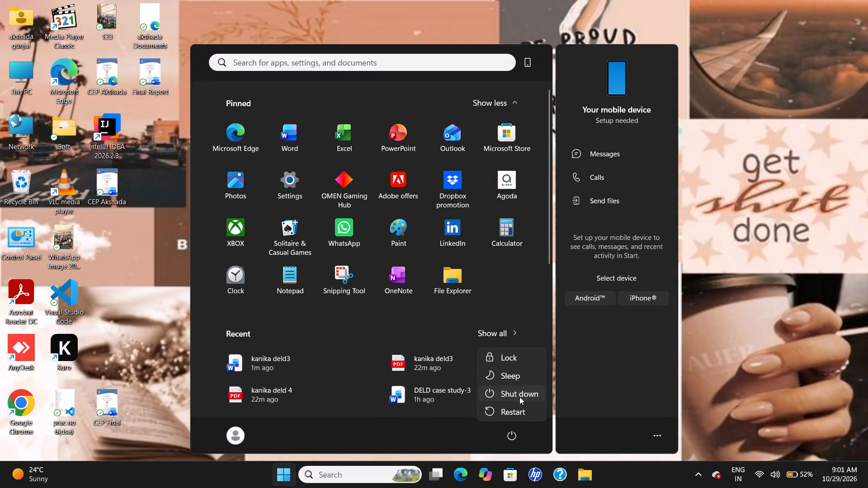